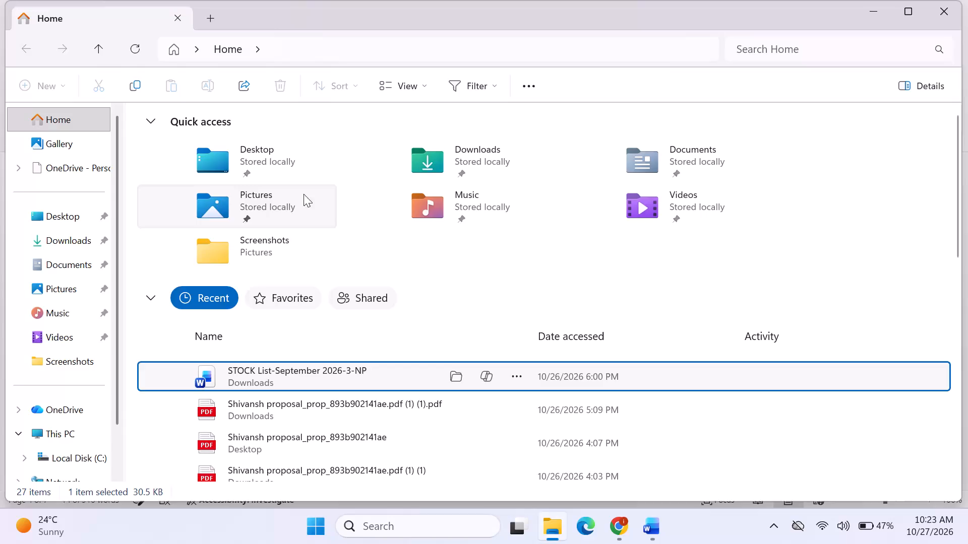
Open the PRODUCT SHEET workbook from the Desktop folder in Excel.
scroll(322, 210, up, 3)
scroll(341, 243, down, 4)
scroll(343, 250, up, 6)
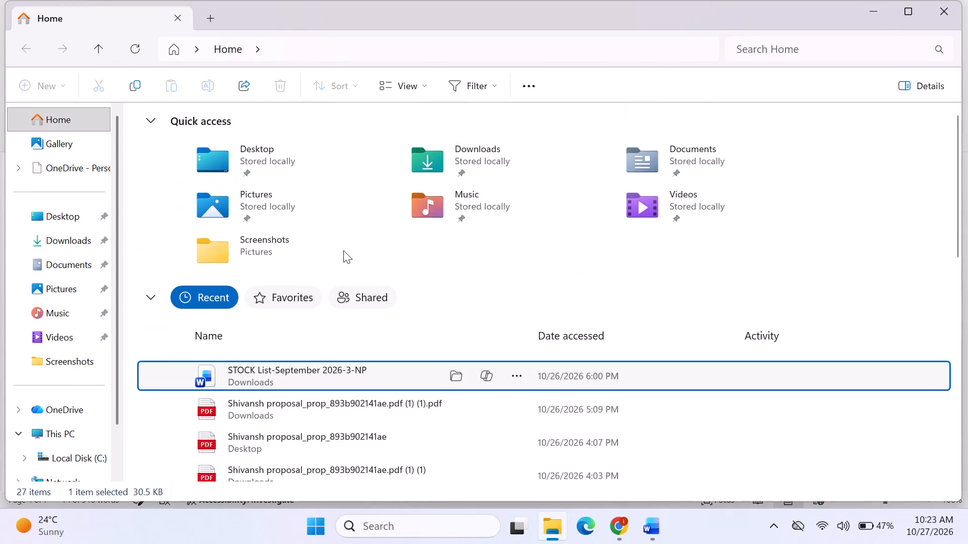
scroll(343, 250, up, 1)
click(62, 221)
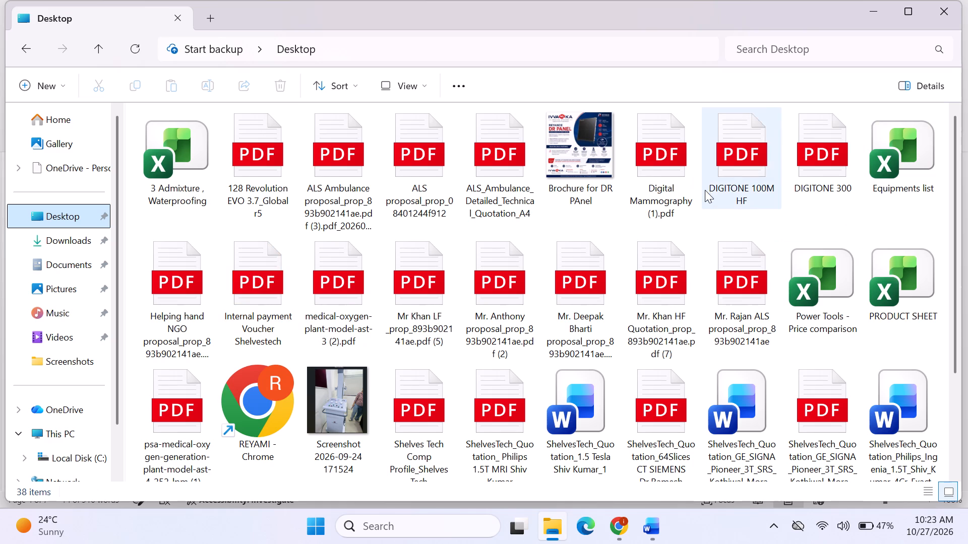
double_click(909, 290)
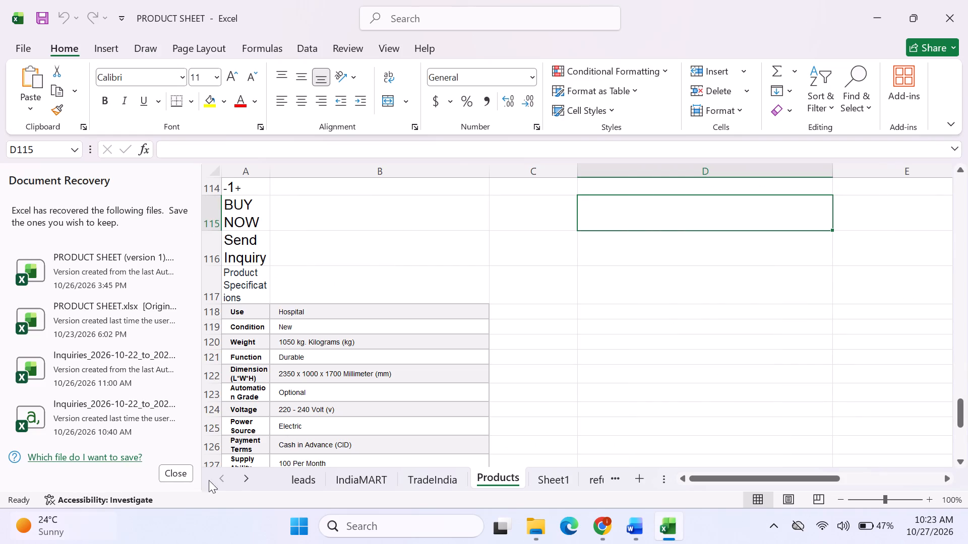
Dismiss the Document Recovery list, choosing to remove the recovered files.
click(181, 472)
click(336, 258)
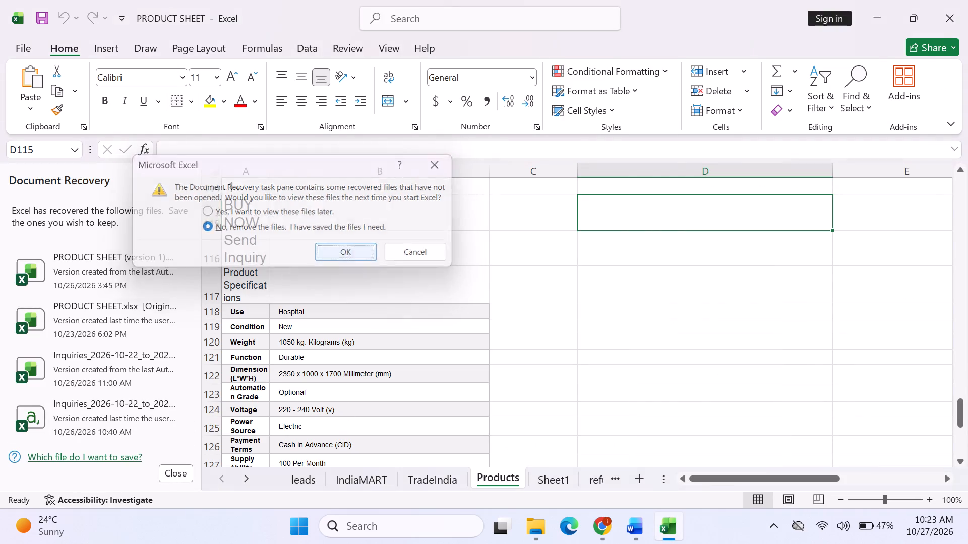
Select the Hyperbaric Oxygen Therapy Chamber heading in A104 together with B104 on the Products sheet.
scroll(103, 428, up, 5)
scroll(146, 402, up, 2)
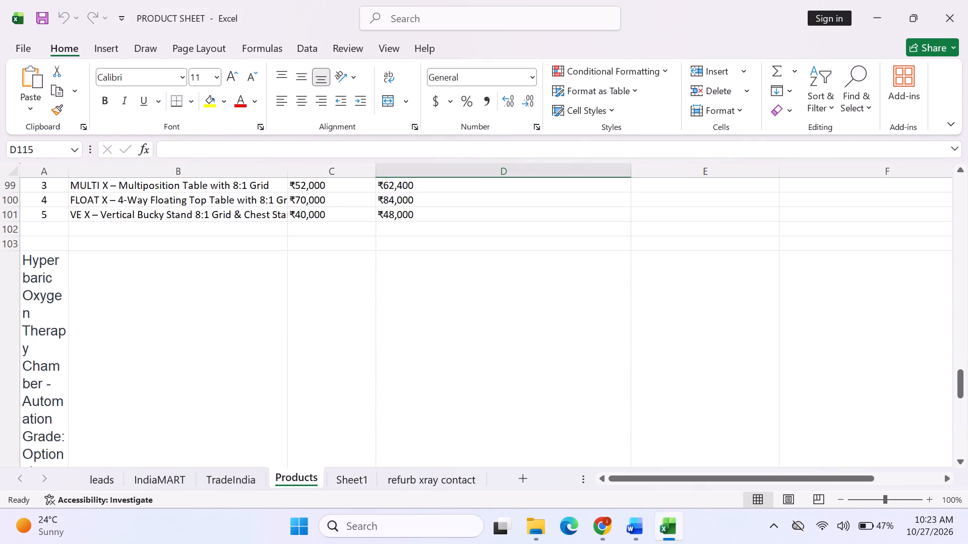
scroll(146, 402, up, 3)
scroll(152, 400, down, 5)
scroll(152, 399, up, 3)
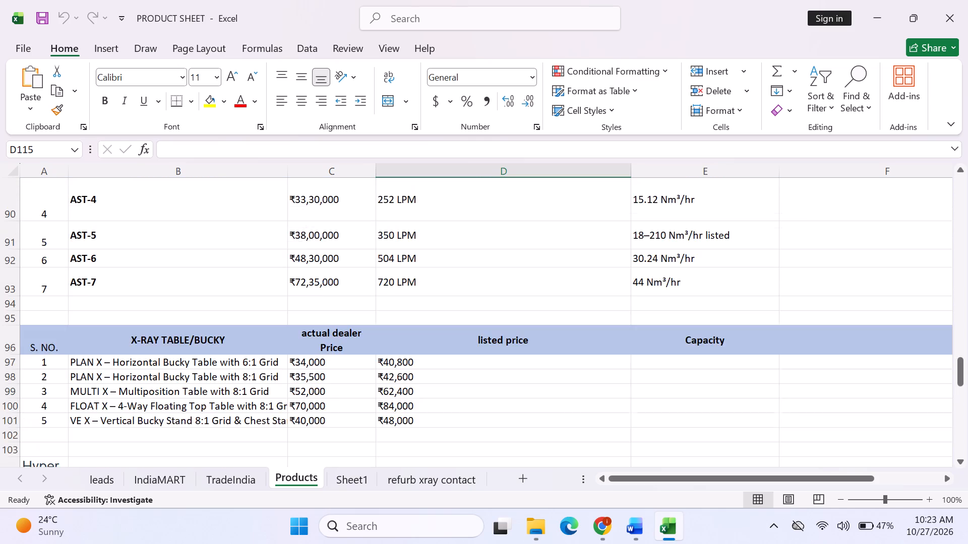
scroll(153, 399, down, 2)
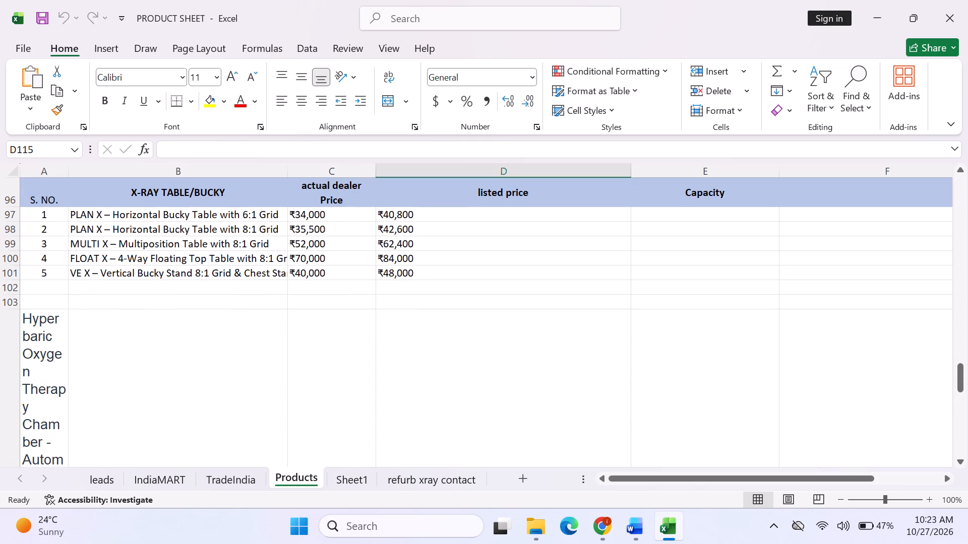
drag(49, 373, 148, 376)
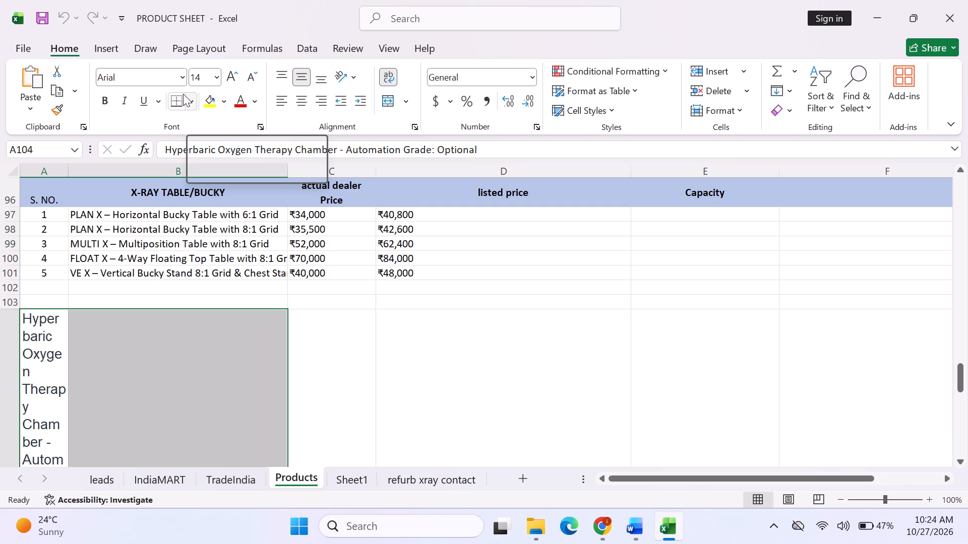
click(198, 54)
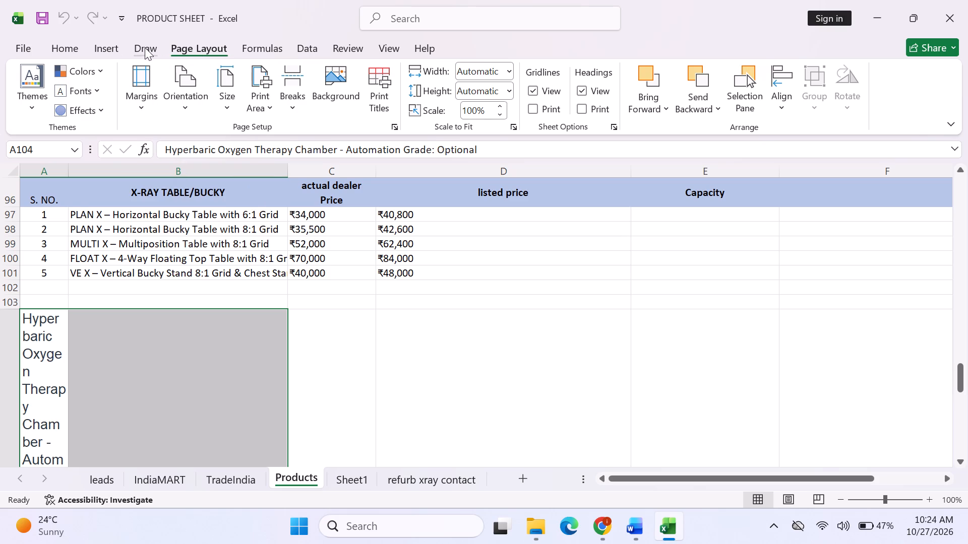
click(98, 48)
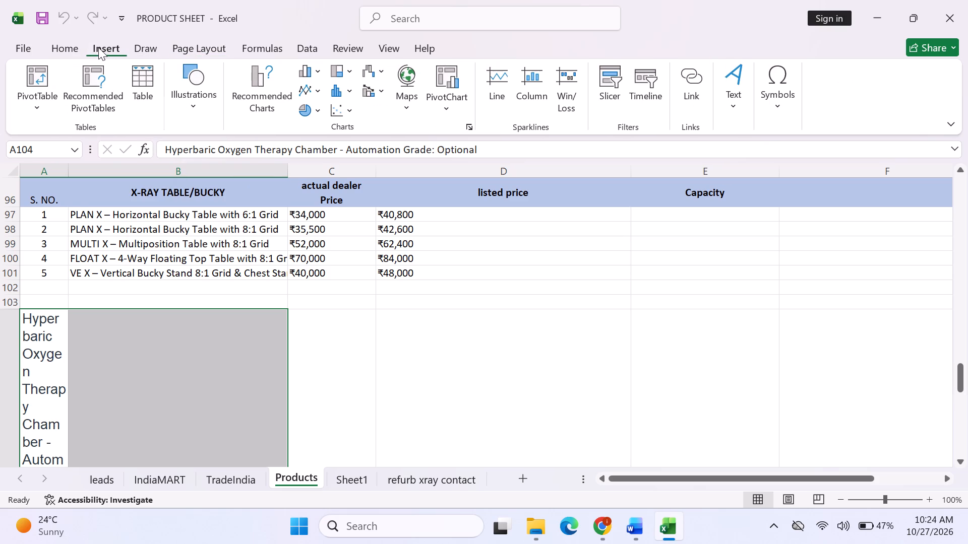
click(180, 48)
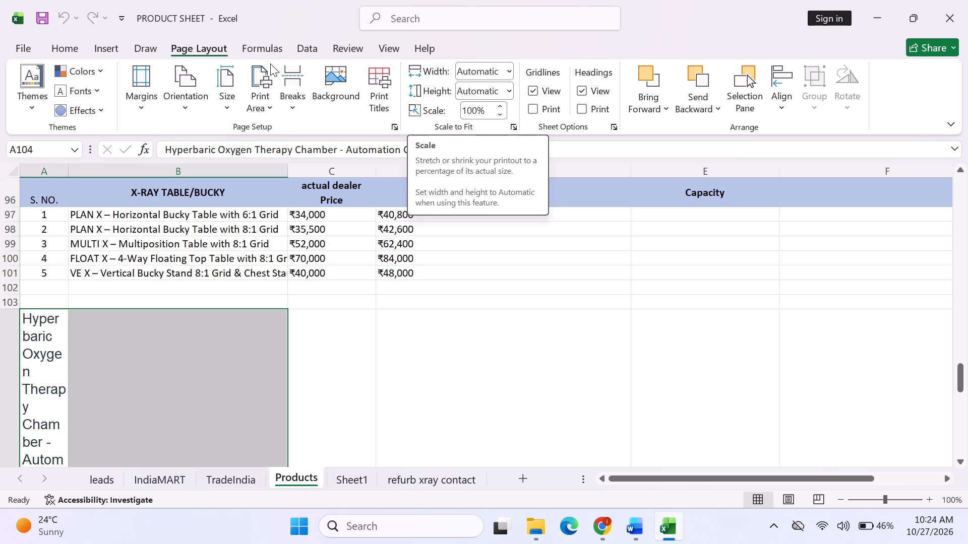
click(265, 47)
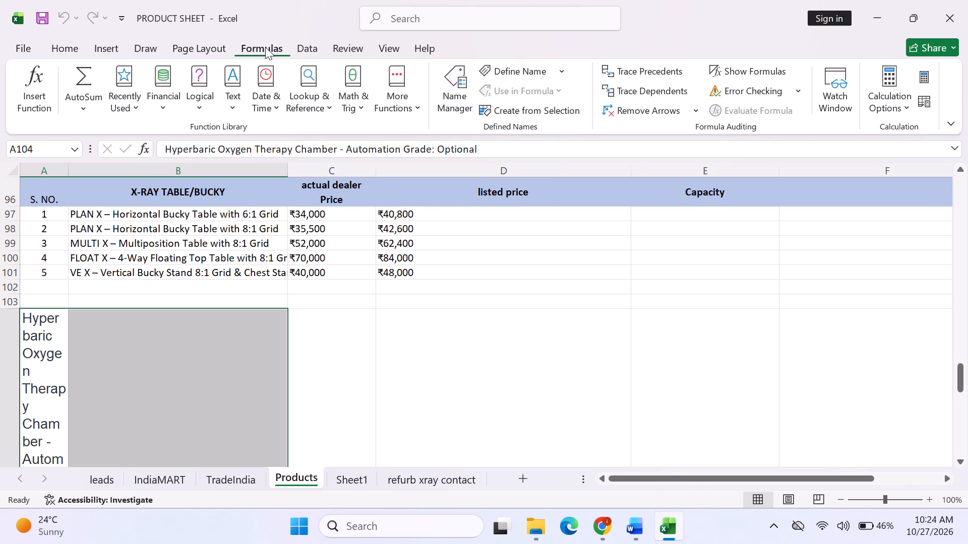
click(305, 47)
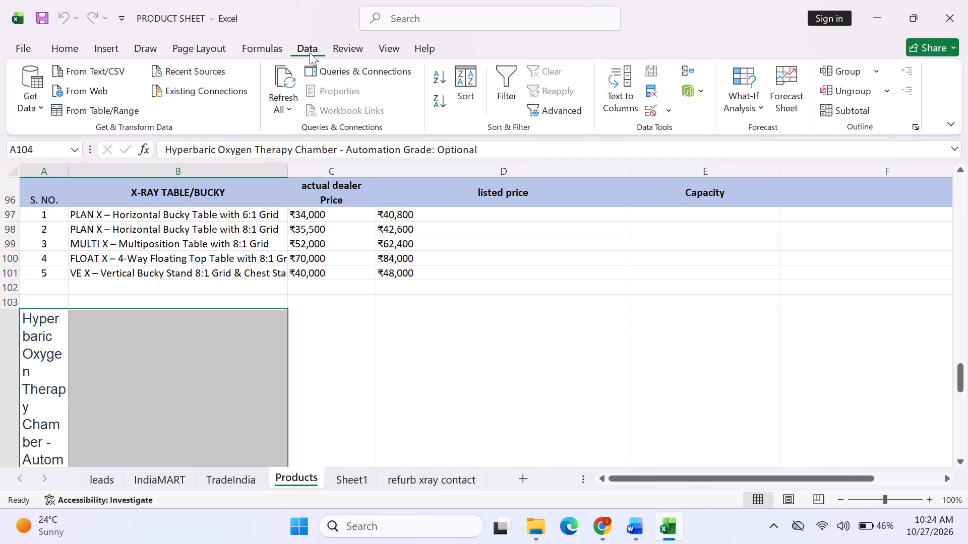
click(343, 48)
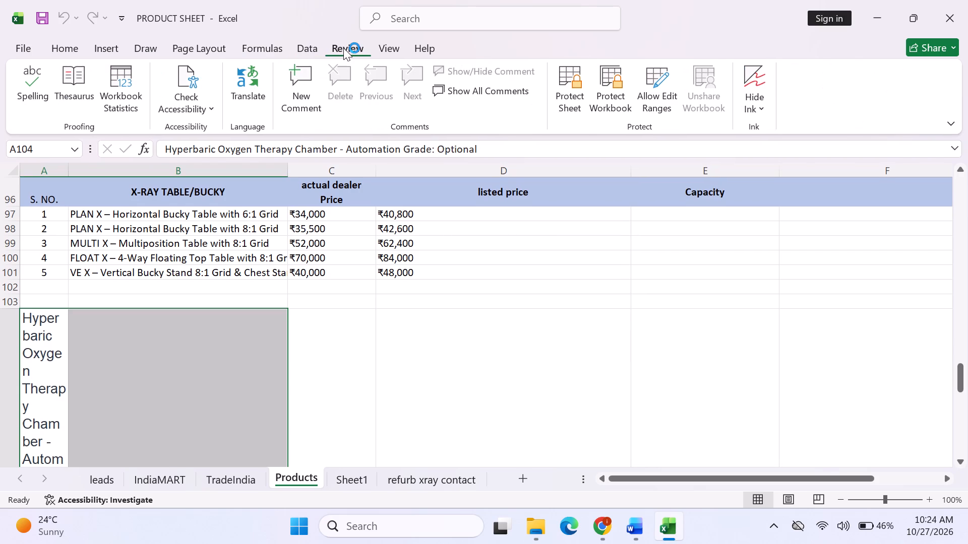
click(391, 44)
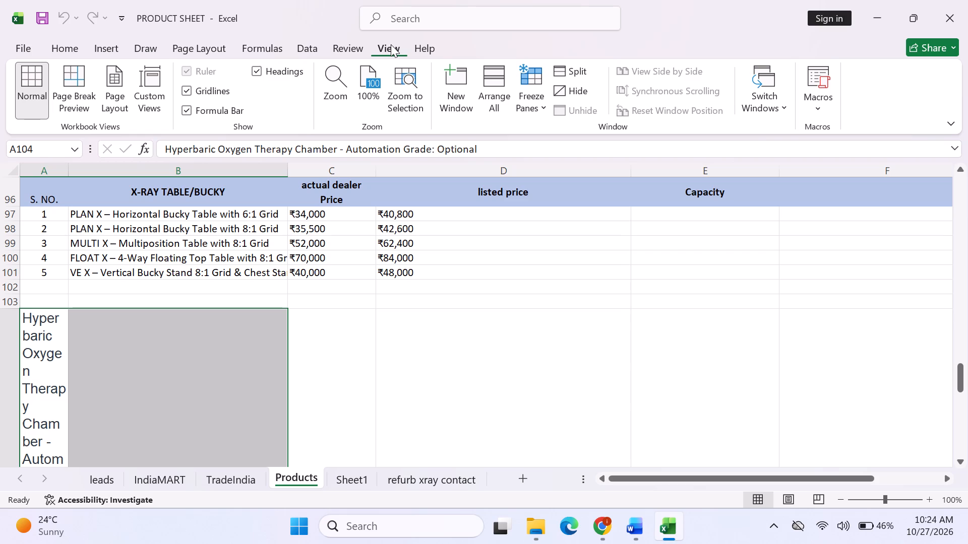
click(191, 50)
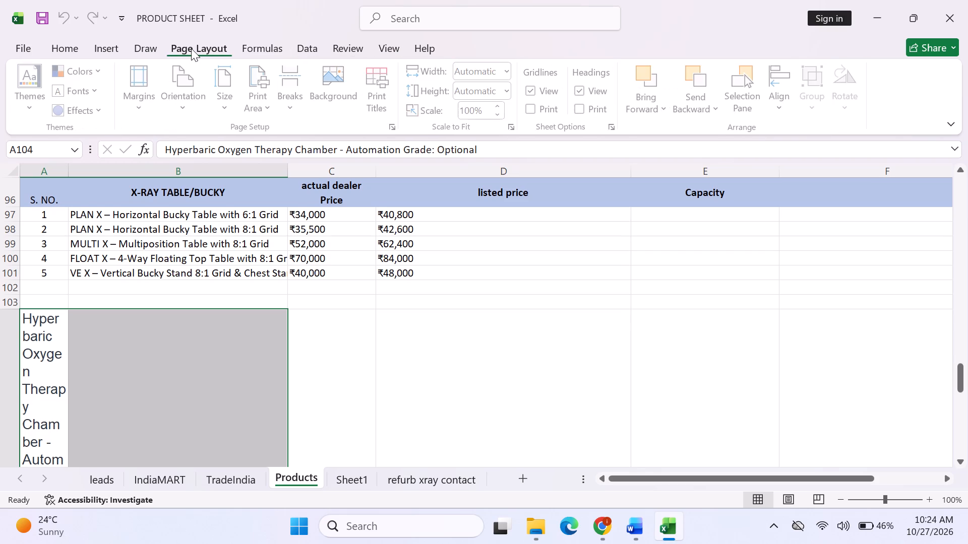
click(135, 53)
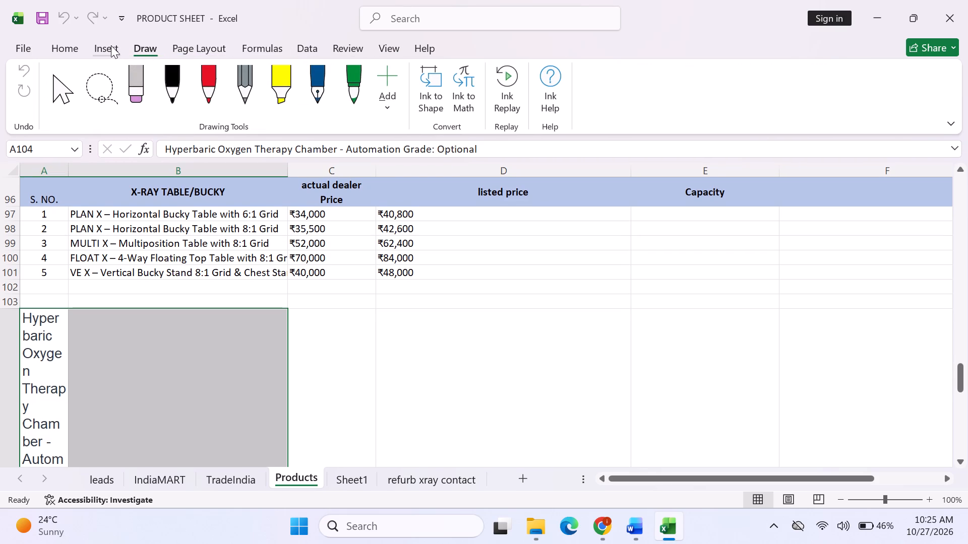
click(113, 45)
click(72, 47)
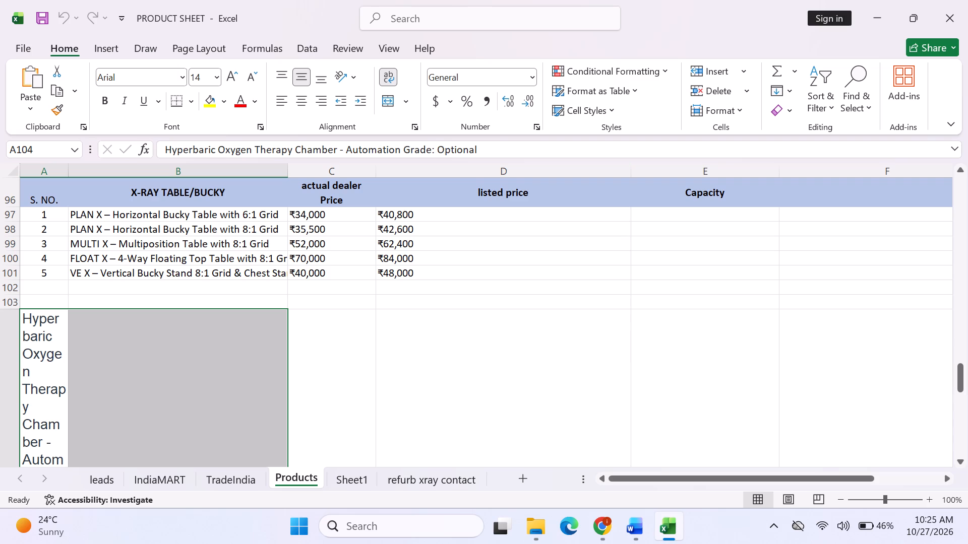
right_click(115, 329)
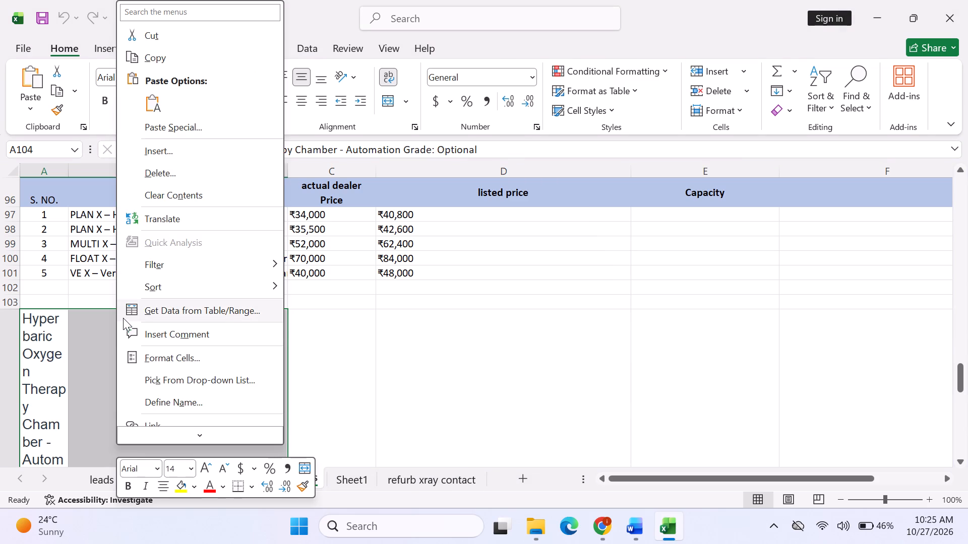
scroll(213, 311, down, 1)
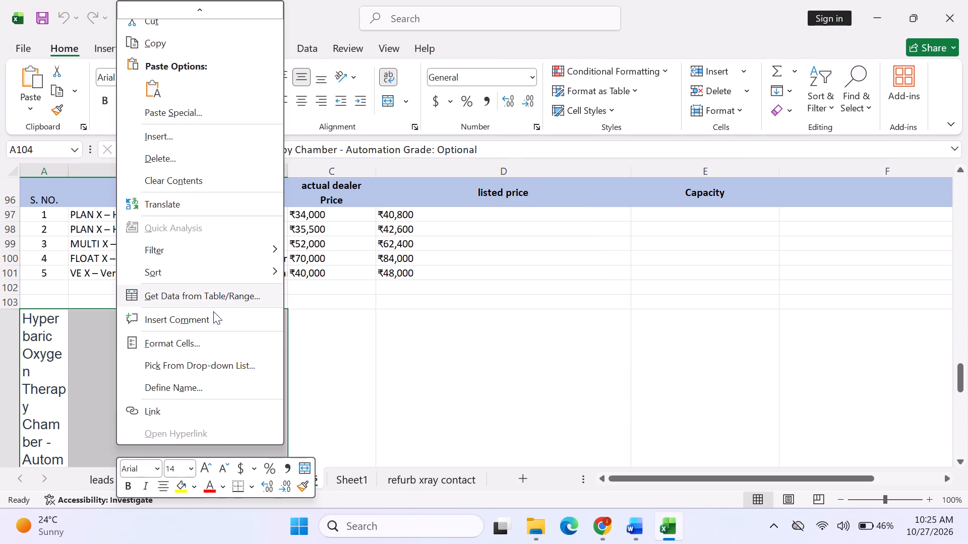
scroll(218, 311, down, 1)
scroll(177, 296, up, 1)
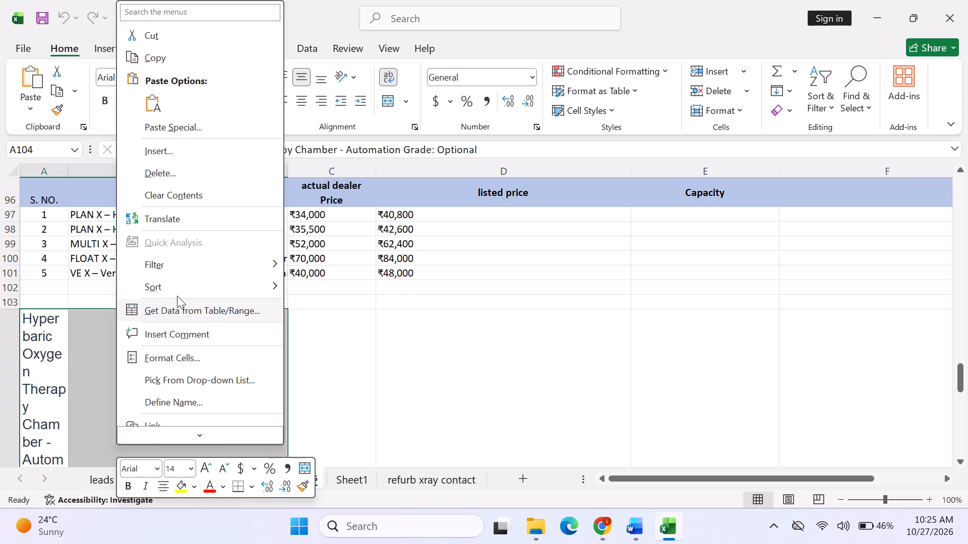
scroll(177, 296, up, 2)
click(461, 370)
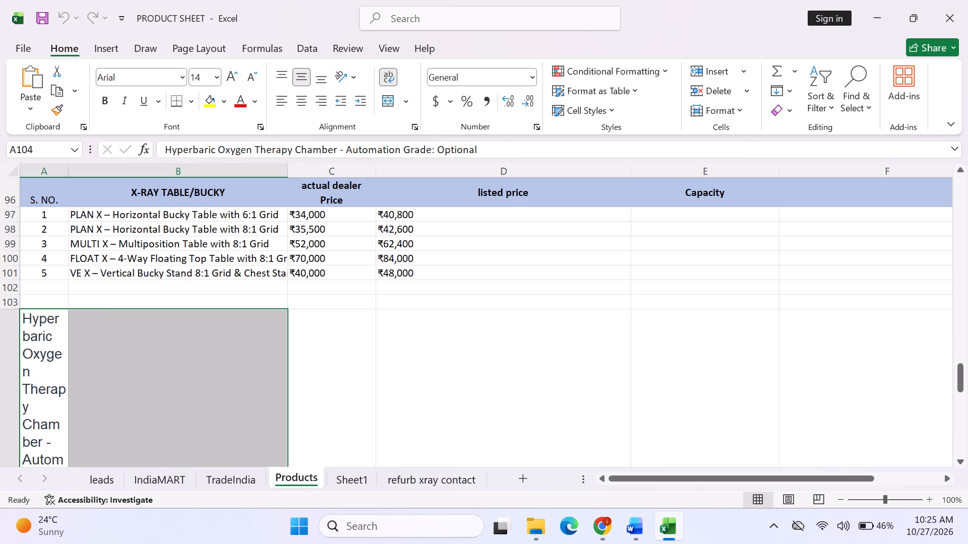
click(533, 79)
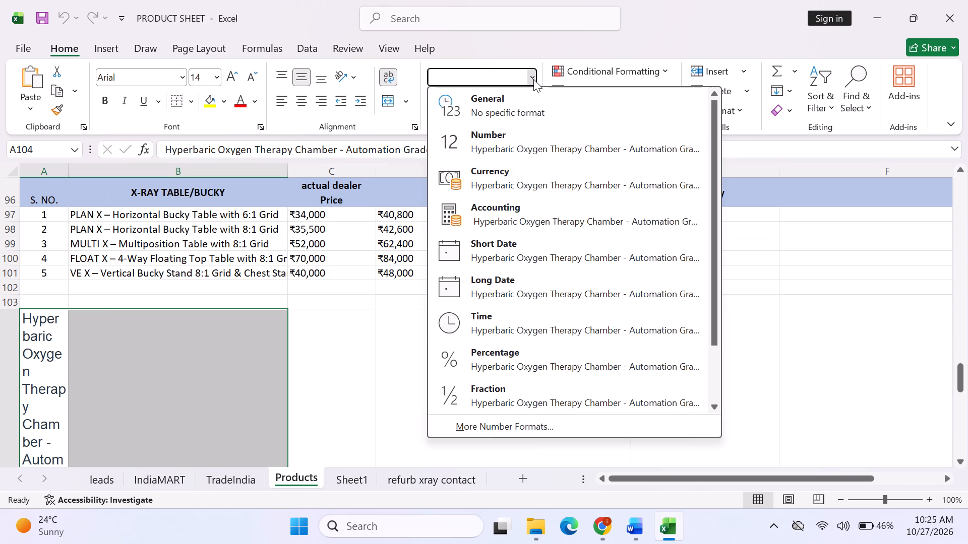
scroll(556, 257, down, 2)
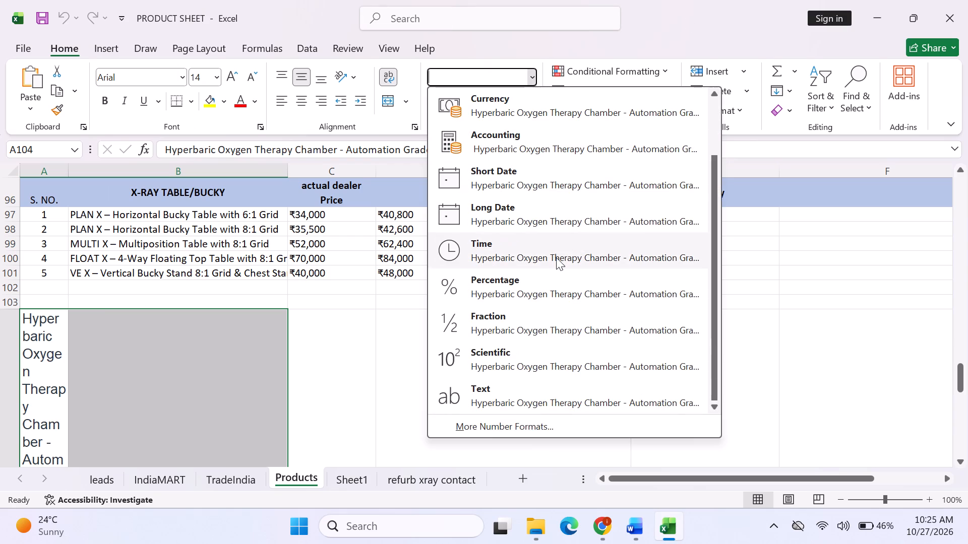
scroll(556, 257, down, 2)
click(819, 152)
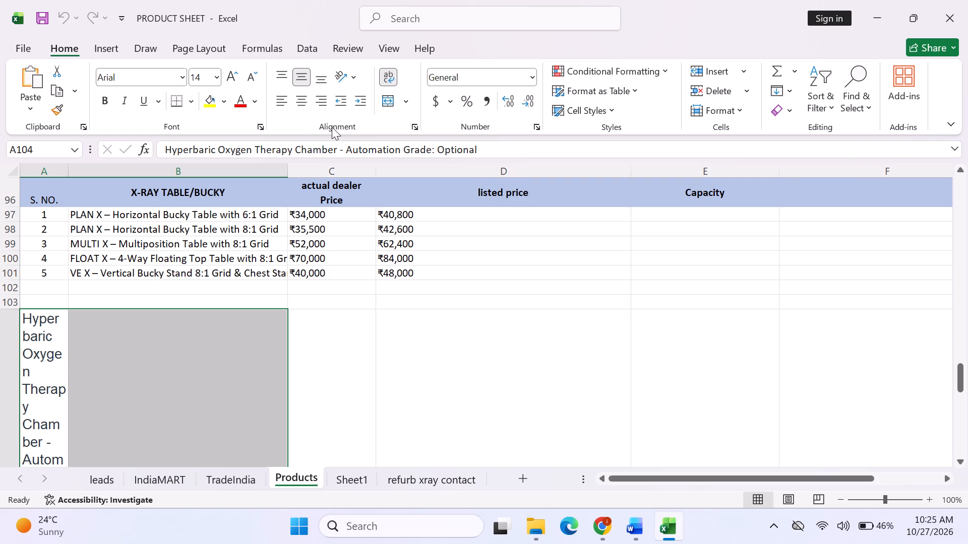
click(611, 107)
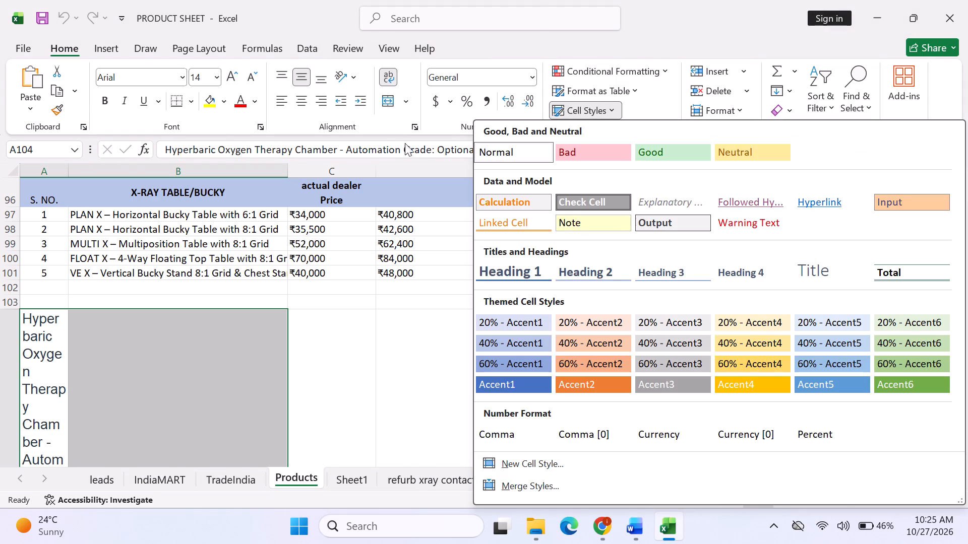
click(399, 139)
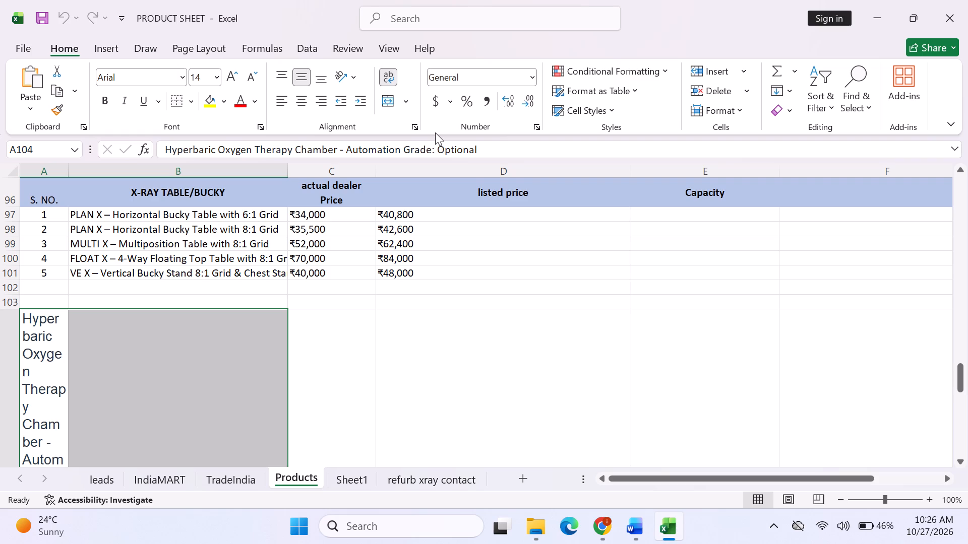
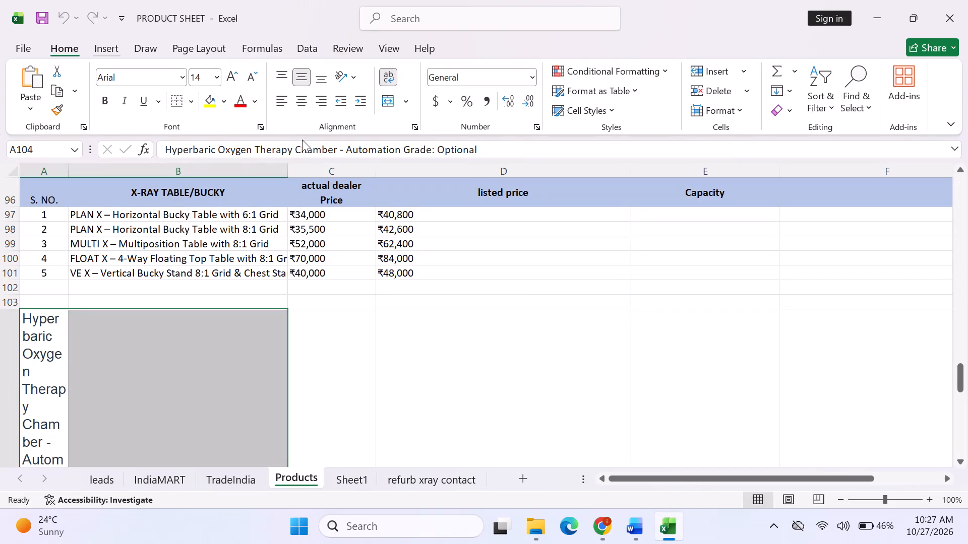
Merge A104 and B104, holding the Hyperbaric Oxygen Therapy Chamber heading, into one cell without centring.
click(329, 126)
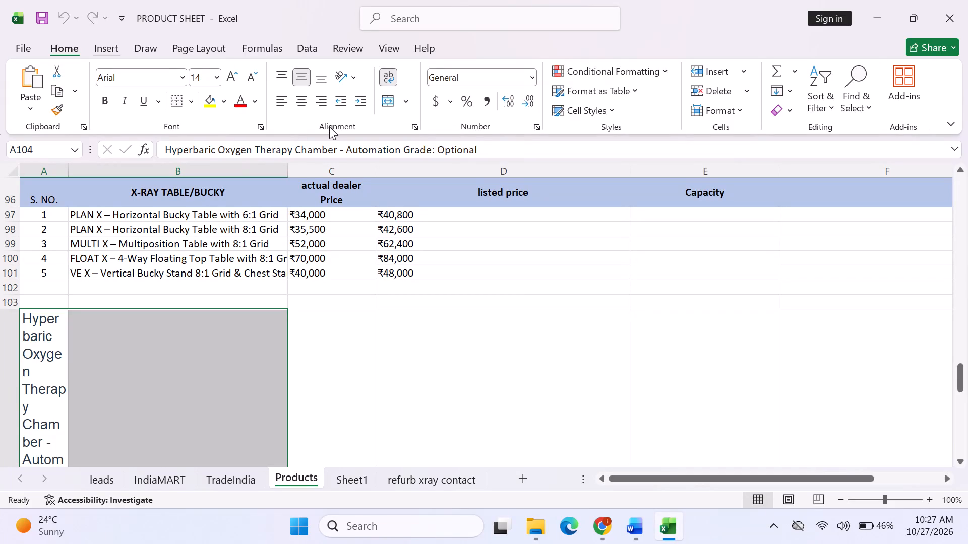
click(337, 128)
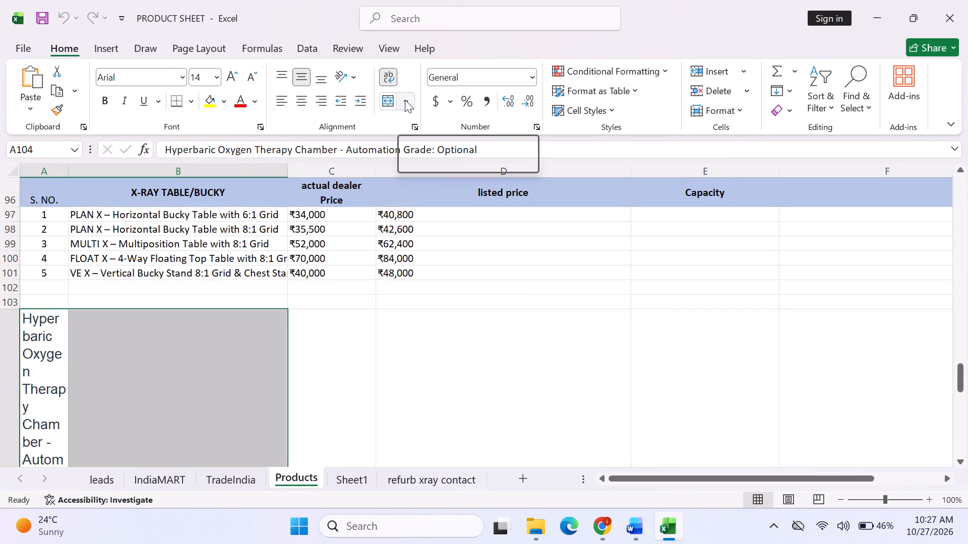
click(405, 100)
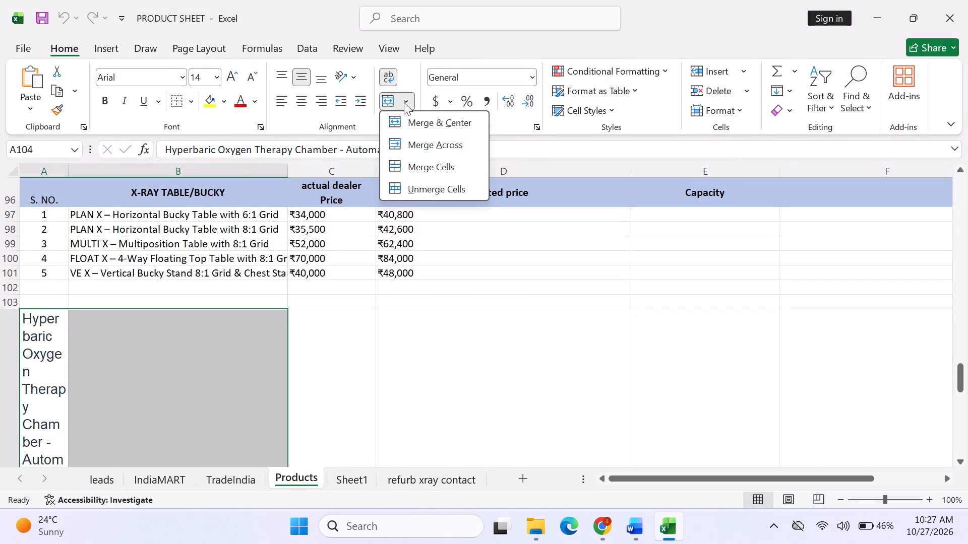
click(424, 166)
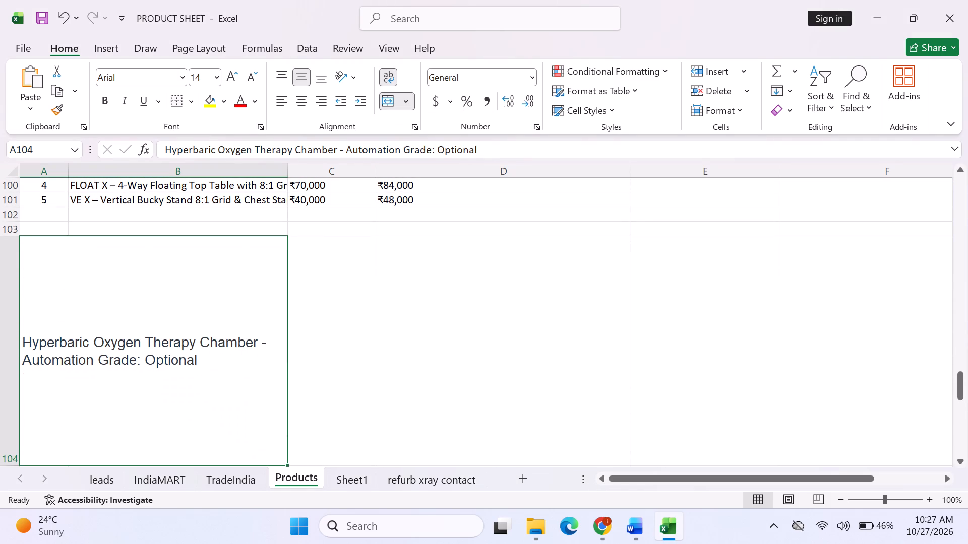
Reduce the height of row 104 so it just fits the heading's two lines of text.
scroll(82, 383, down, 1)
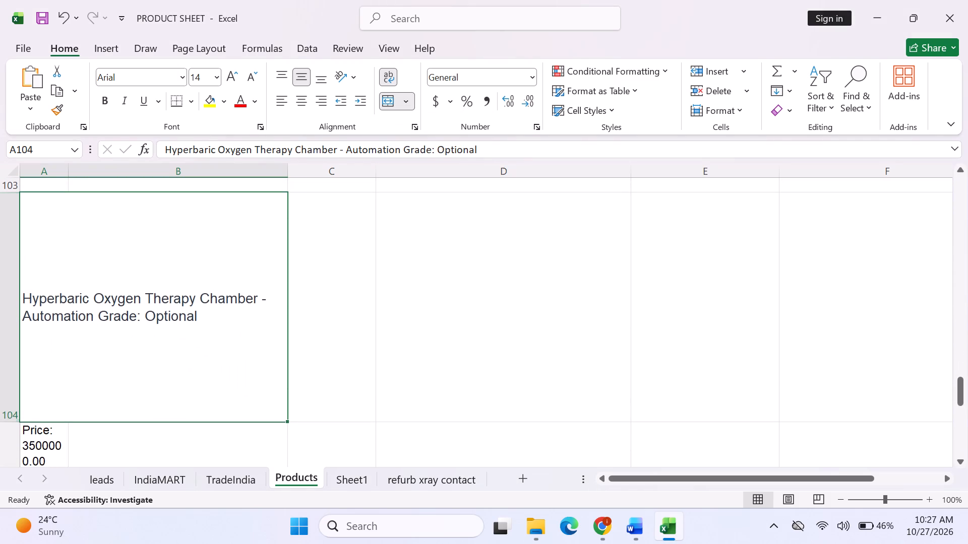
scroll(85, 367, down, 2)
scroll(86, 369, up, 2)
click(13, 406)
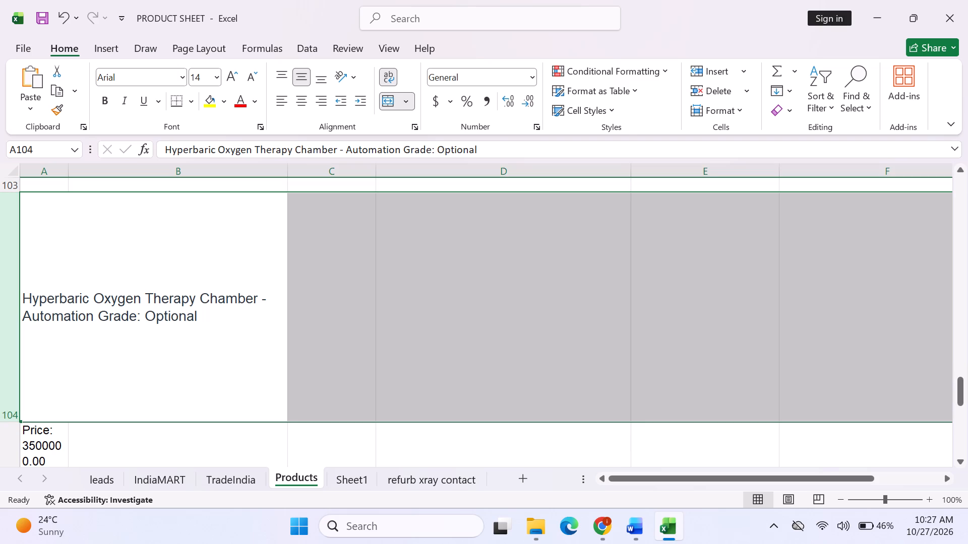
drag(17, 423, 24, 321)
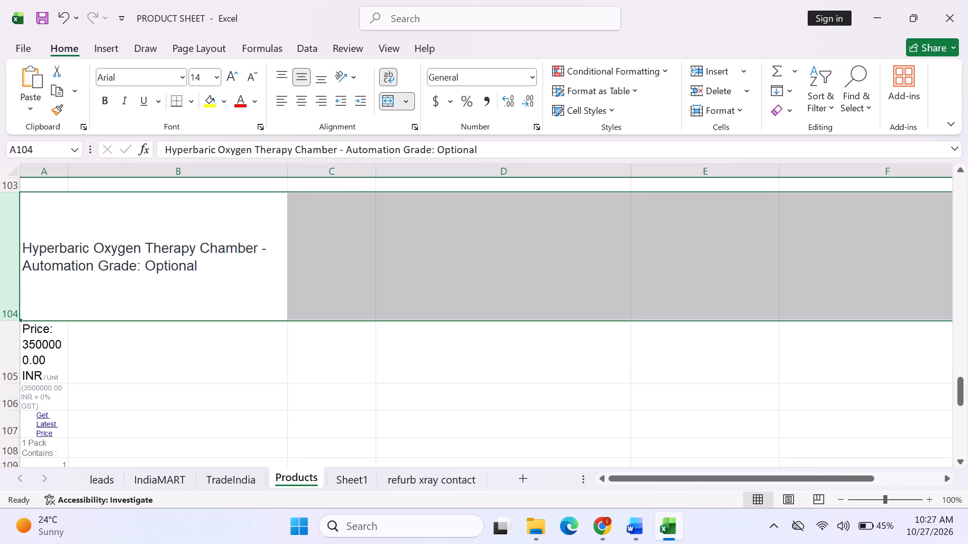
drag(16, 318, 31, 247)
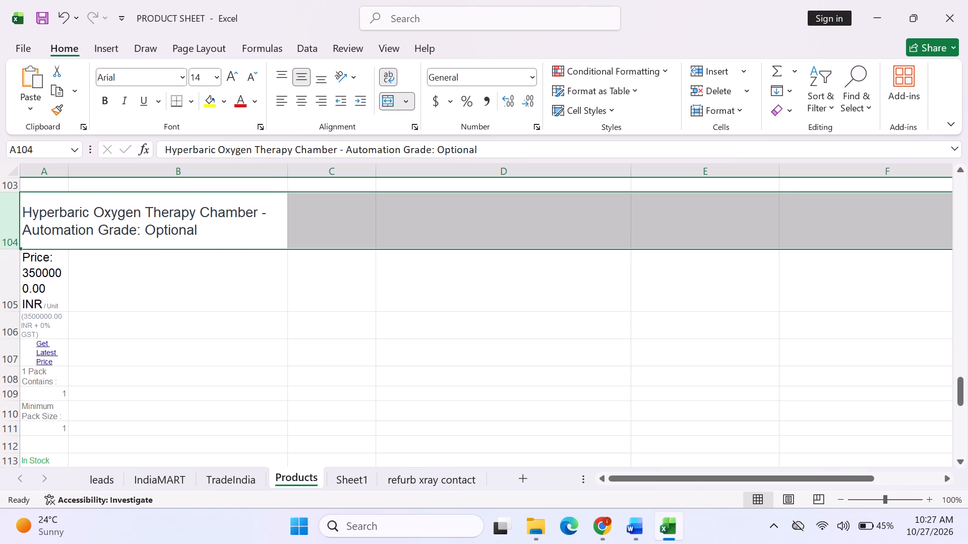
scroll(335, 344, up, 2)
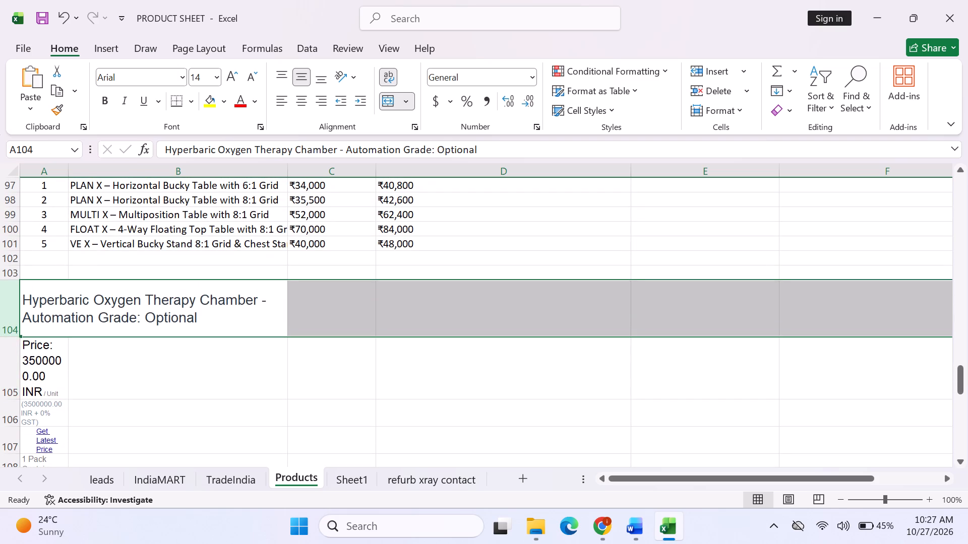
click(17, 335)
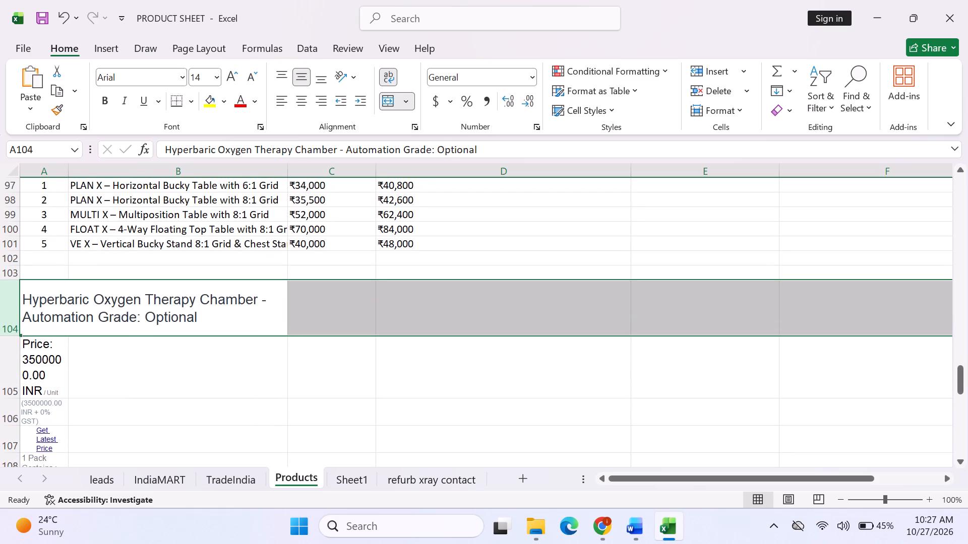
Extend the merged Hyperbaric Oxygen Therapy Chamber heading across A104 to D104 with Merge Cells.
drag(252, 322, 257, 322)
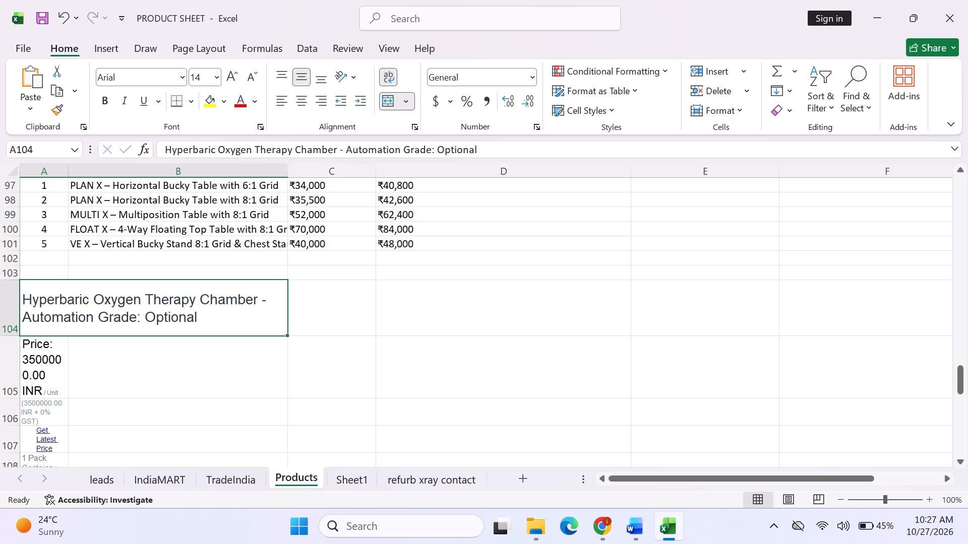
drag(257, 322, 403, 316)
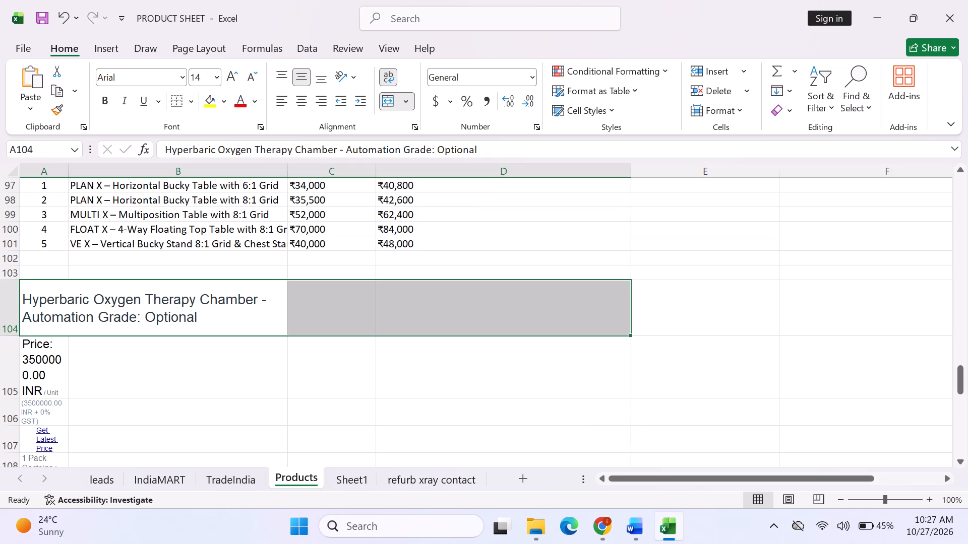
click(408, 106)
click(418, 164)
click(389, 421)
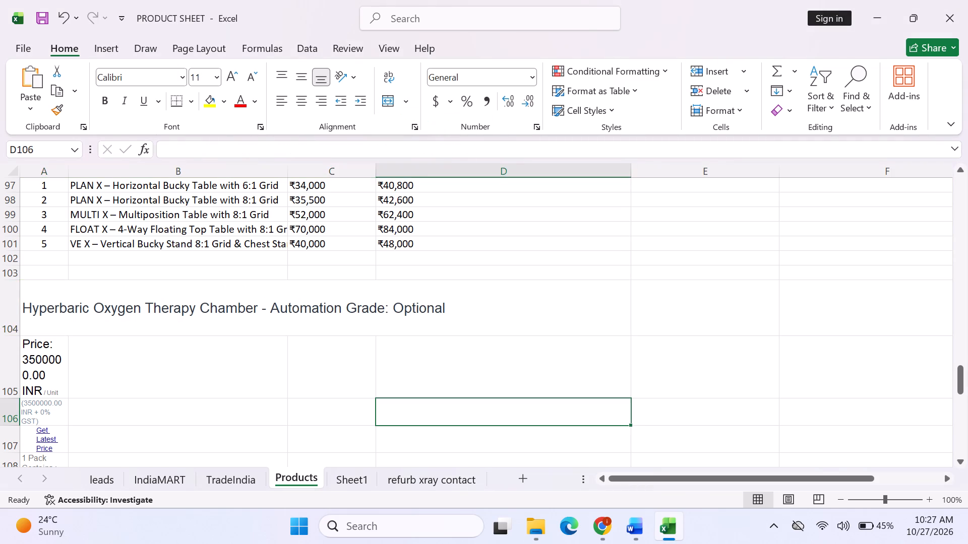
Shrink row 104 further so its height fits the single-line chamber heading.
click(8, 317)
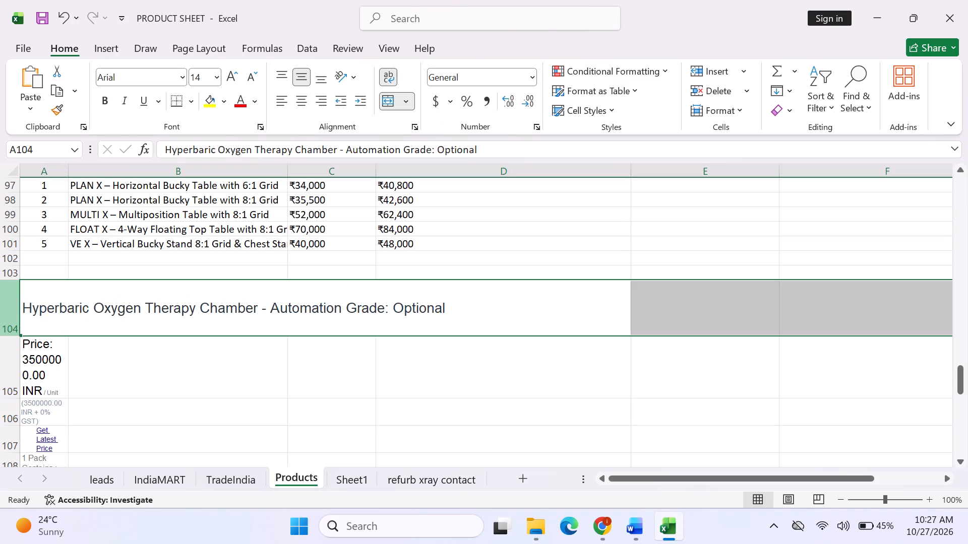
drag(16, 336, 20, 309)
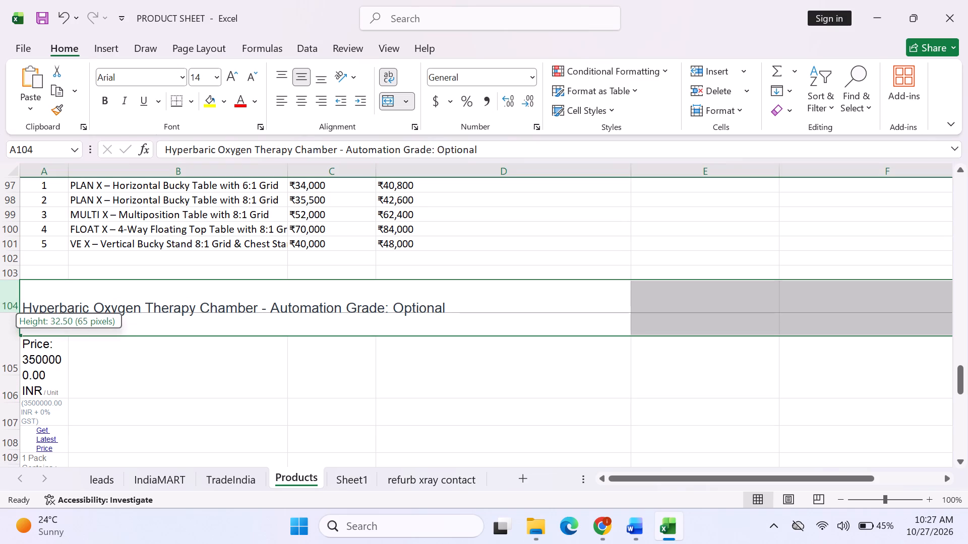
drag(20, 309, 26, 306)
click(250, 350)
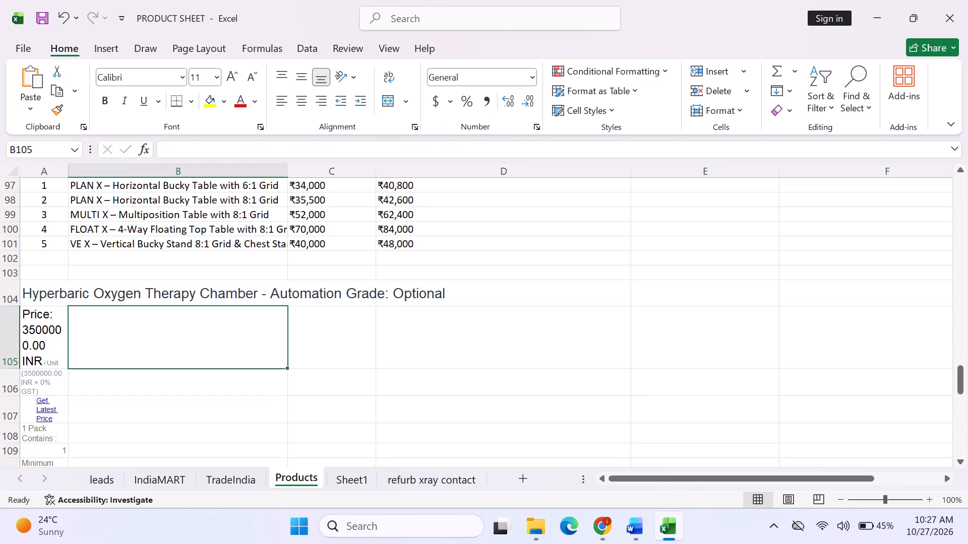
Merge the chamber's price cell A105 with B105 into one cell without centring.
click(35, 350)
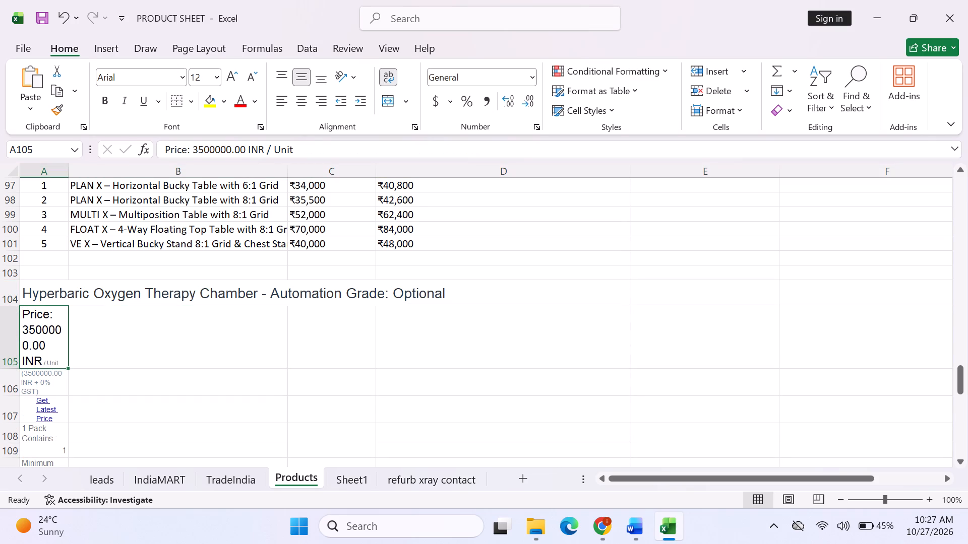
drag(39, 333, 125, 338)
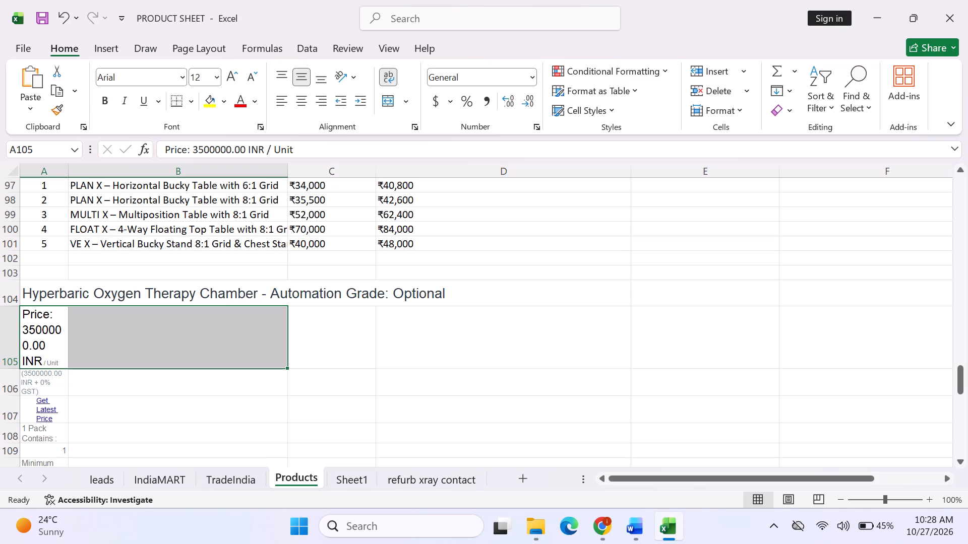
drag(125, 338, 142, 334)
click(353, 127)
click(347, 126)
click(333, 122)
click(406, 93)
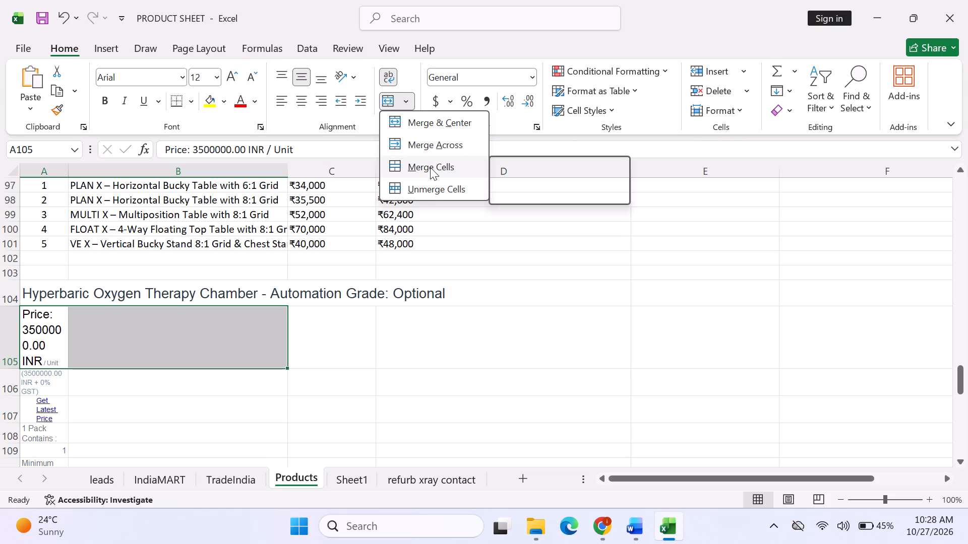
click(430, 167)
click(331, 355)
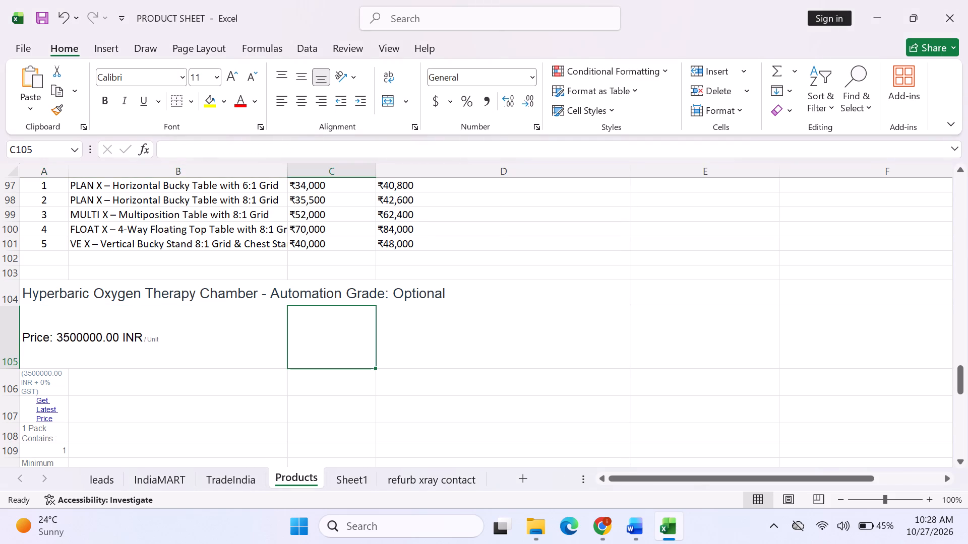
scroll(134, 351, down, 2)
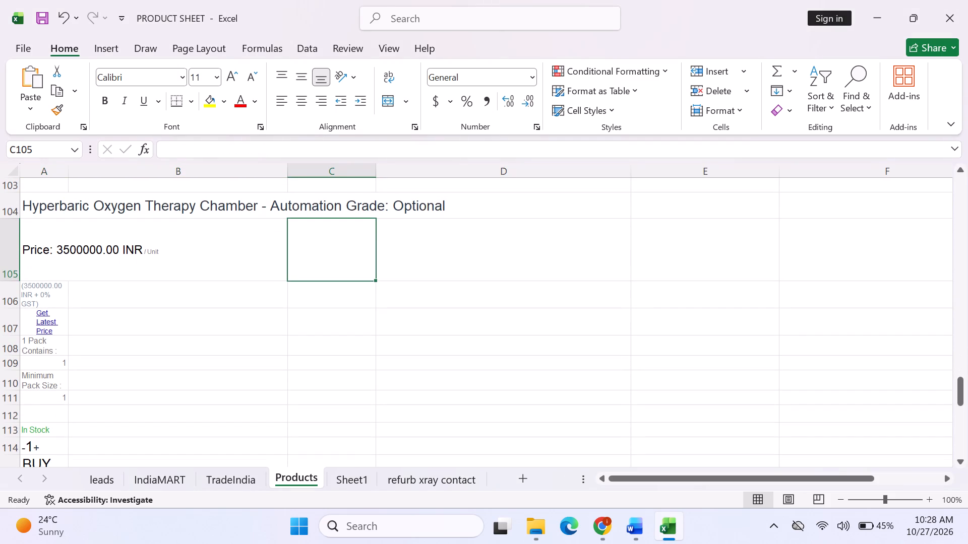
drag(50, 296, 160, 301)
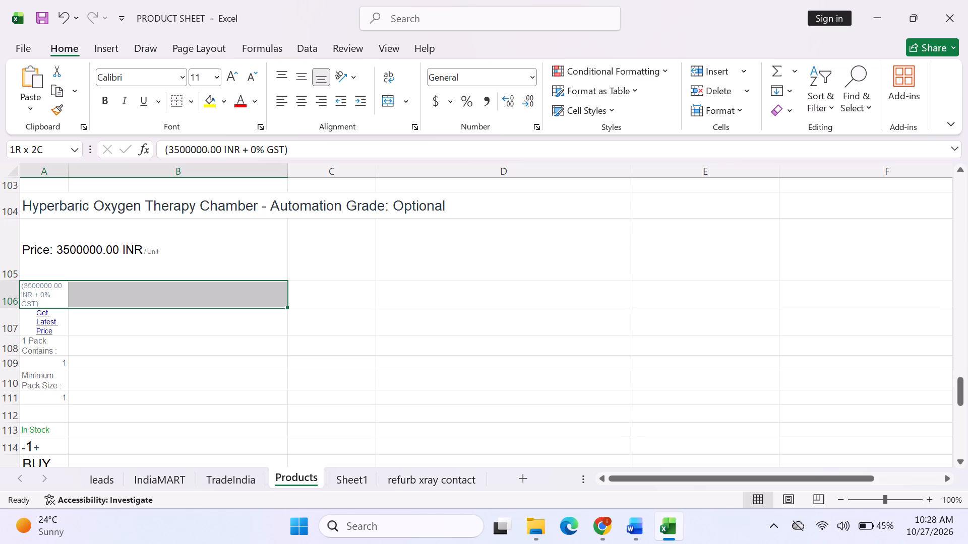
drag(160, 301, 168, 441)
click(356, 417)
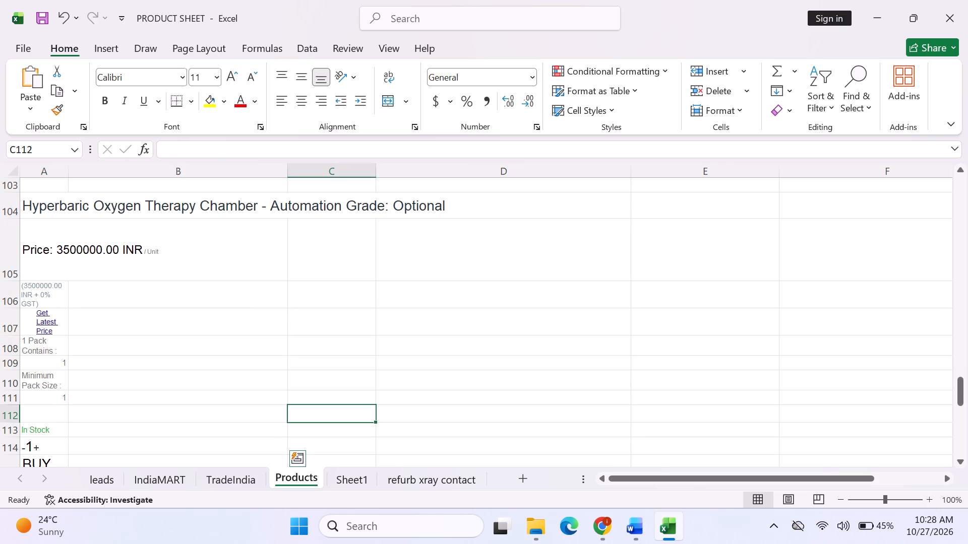
Clear the BUY NOW, Send Inquiry and Product Specifications text from cells A115 to A117.
scroll(351, 412, up, 1)
scroll(351, 412, down, 3)
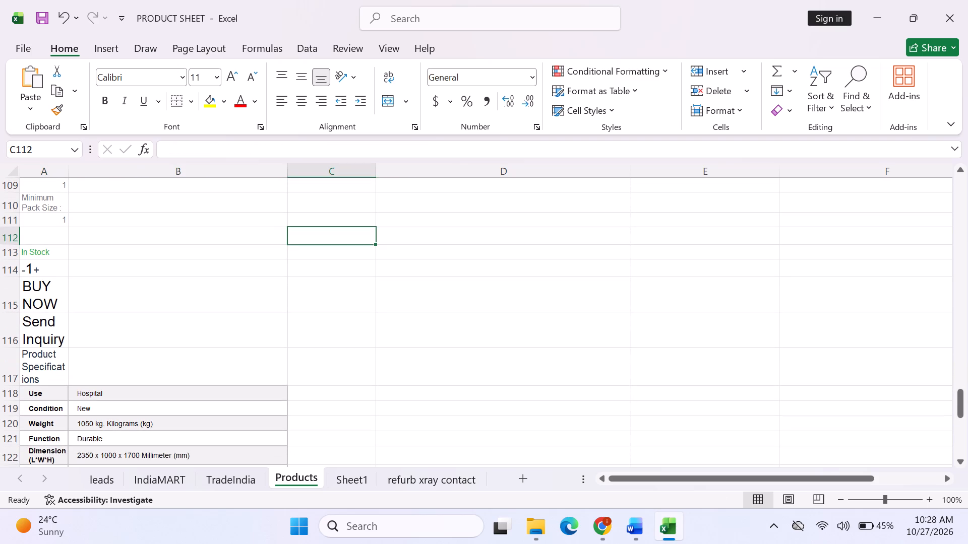
click(53, 295)
click(130, 348)
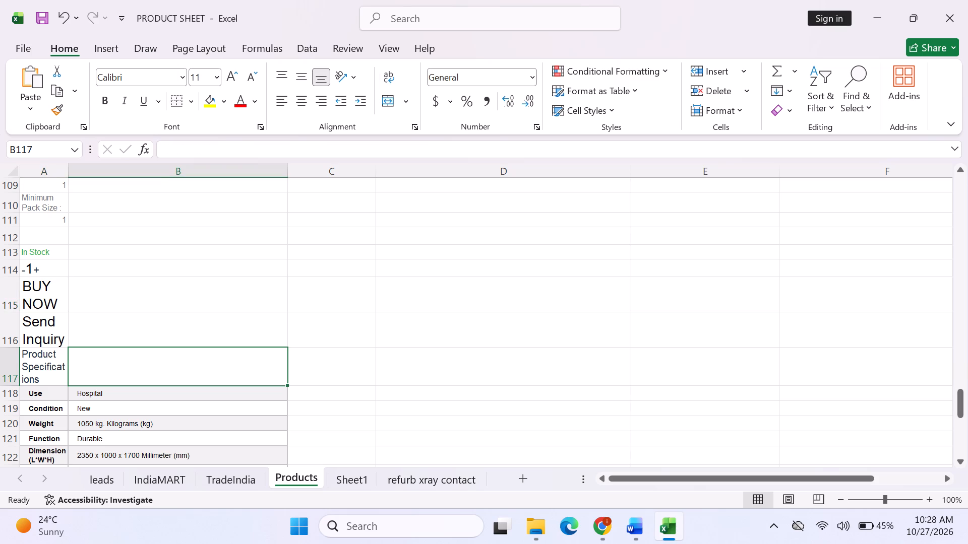
drag(50, 287, 42, 383)
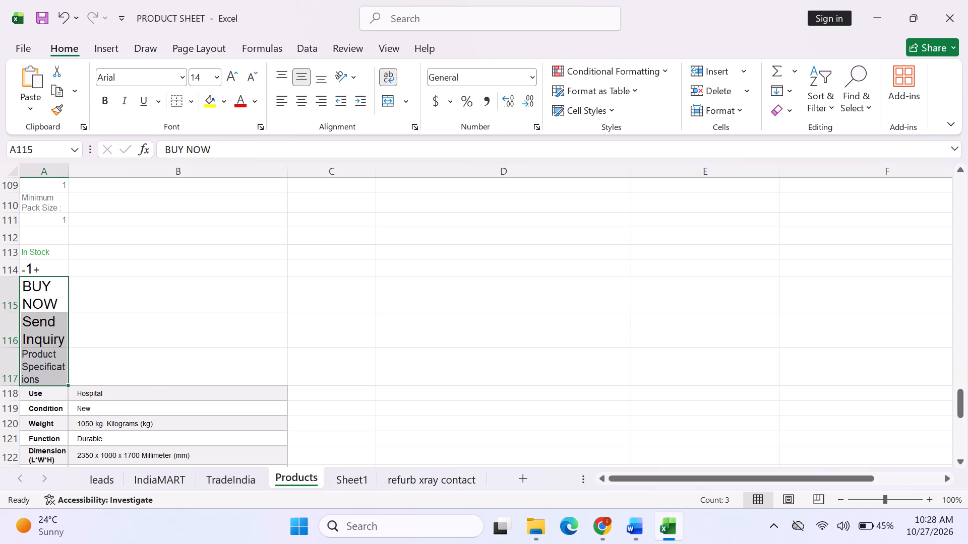
key(Delete)
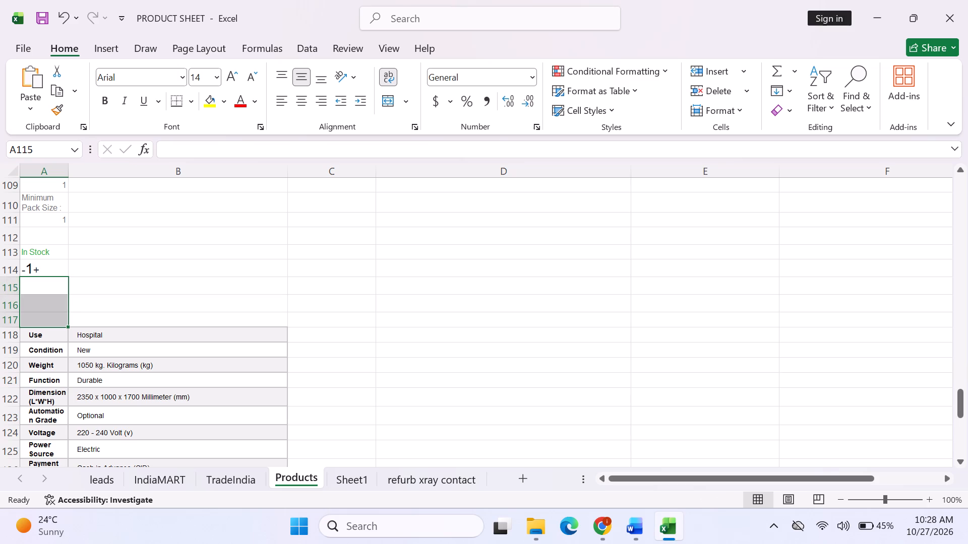
Delete the emptied rows 115 to 117 above the chamber's specification table.
drag(10, 282, 8, 316)
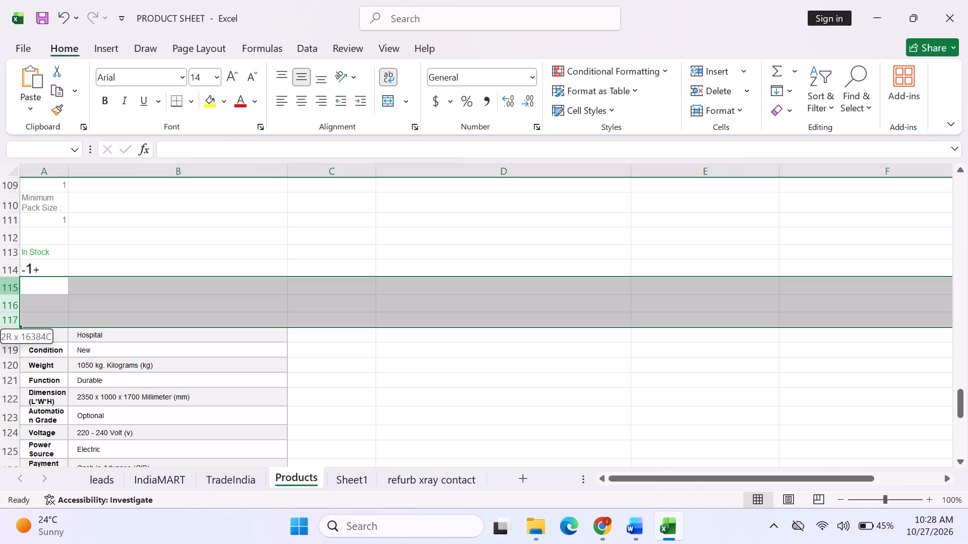
drag(8, 316, 8, 315)
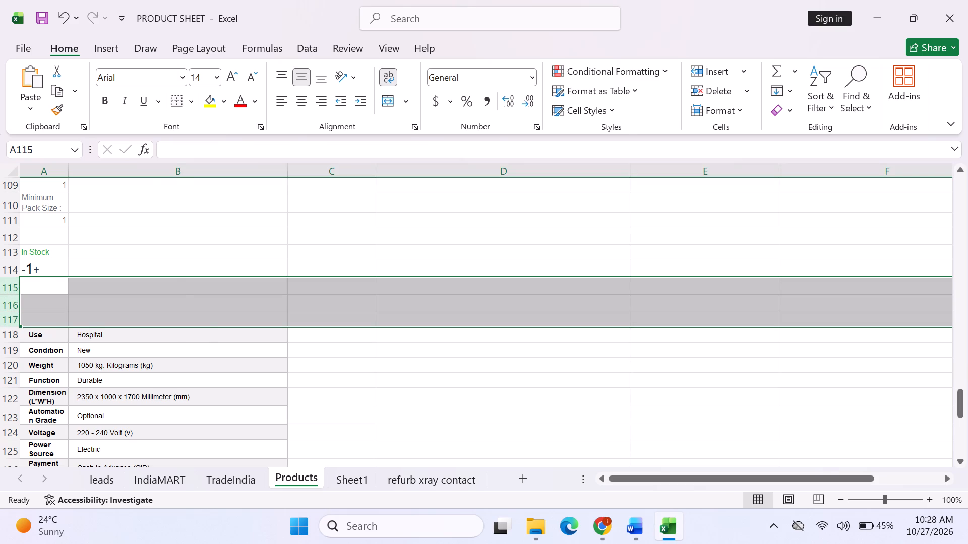
right_click(9, 314)
click(50, 184)
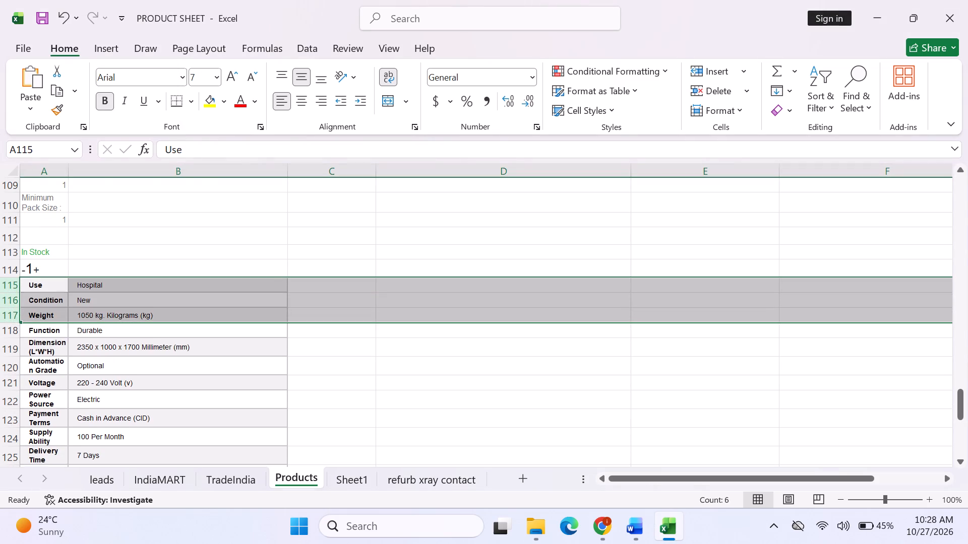
click(395, 375)
scroll(169, 347, up, 1)
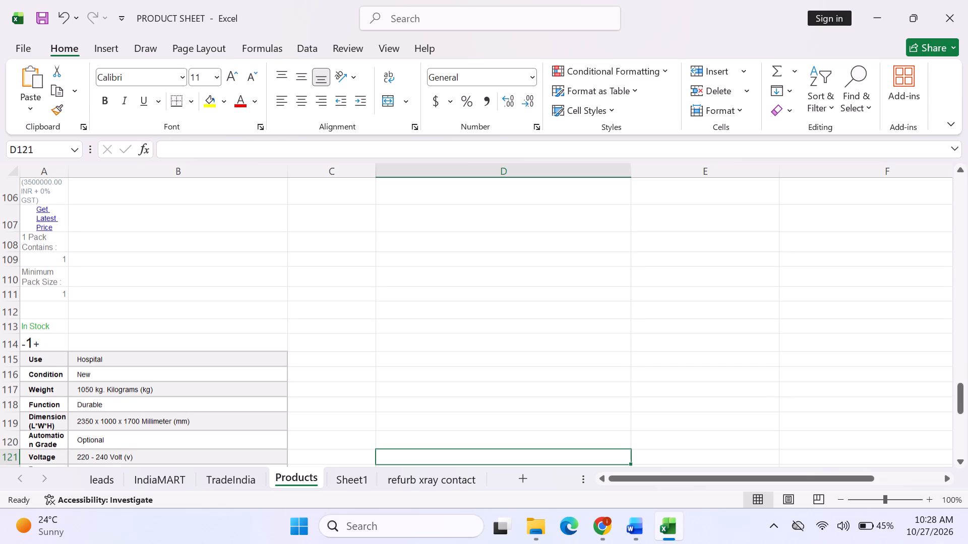
Clear the -1+ and In Stock text from A114 and A113, and delete rows 112 to 114 above the specification table.
click(31, 347)
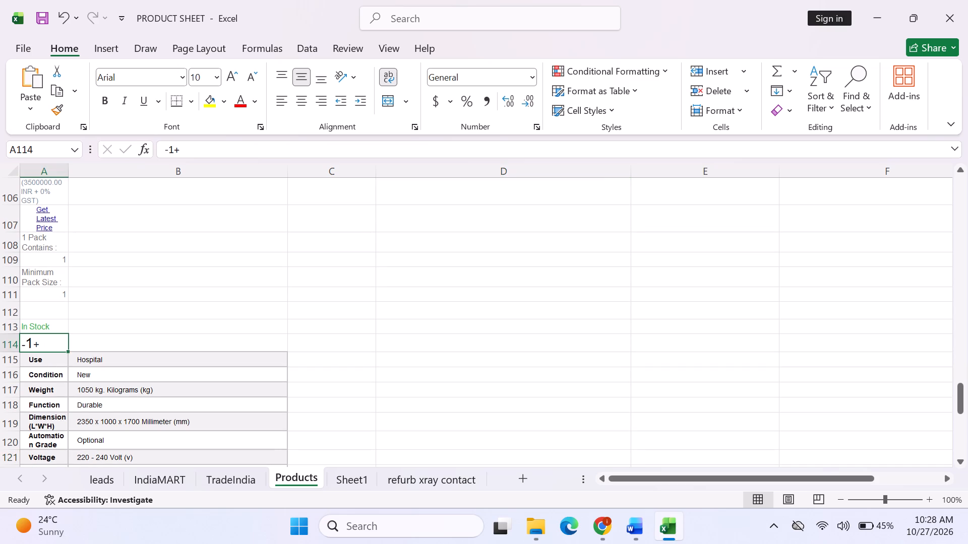
key(Delete)
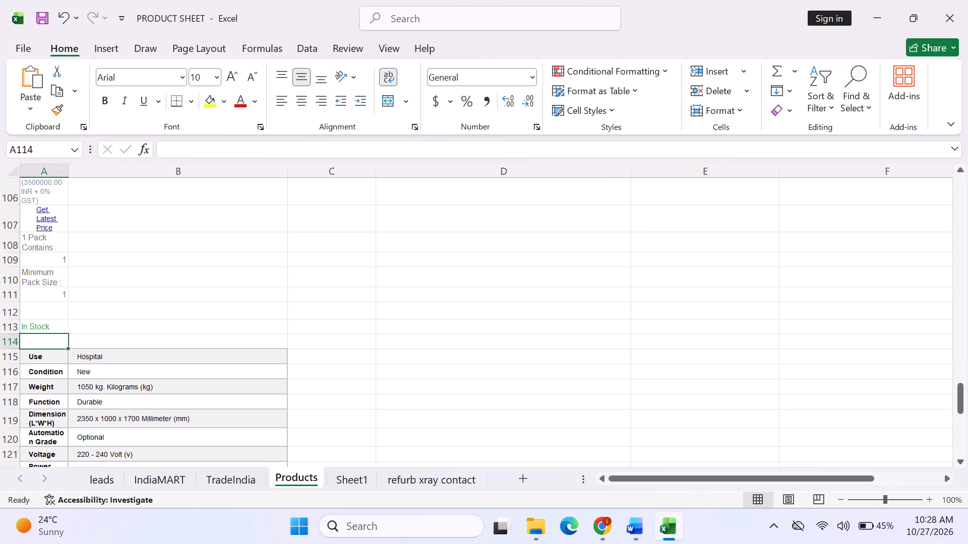
click(49, 329)
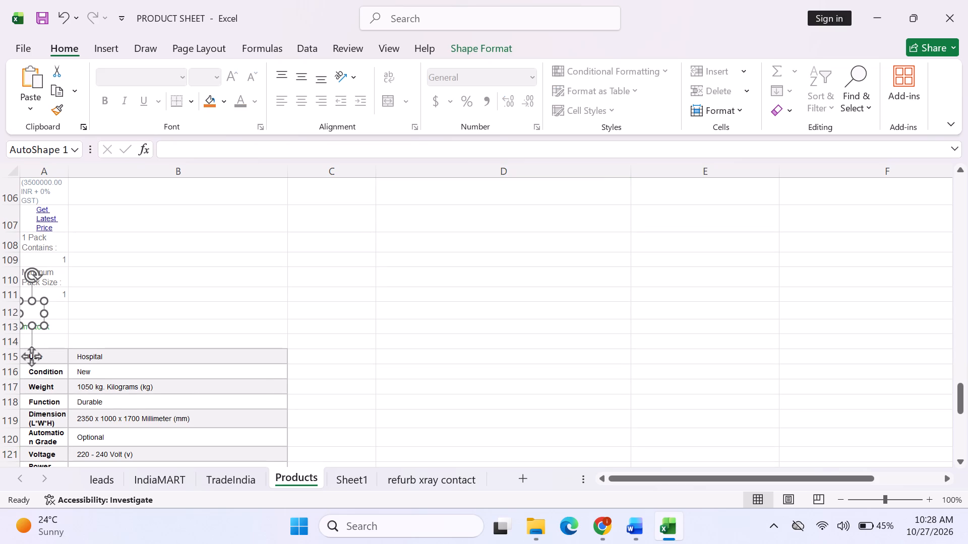
click(59, 324)
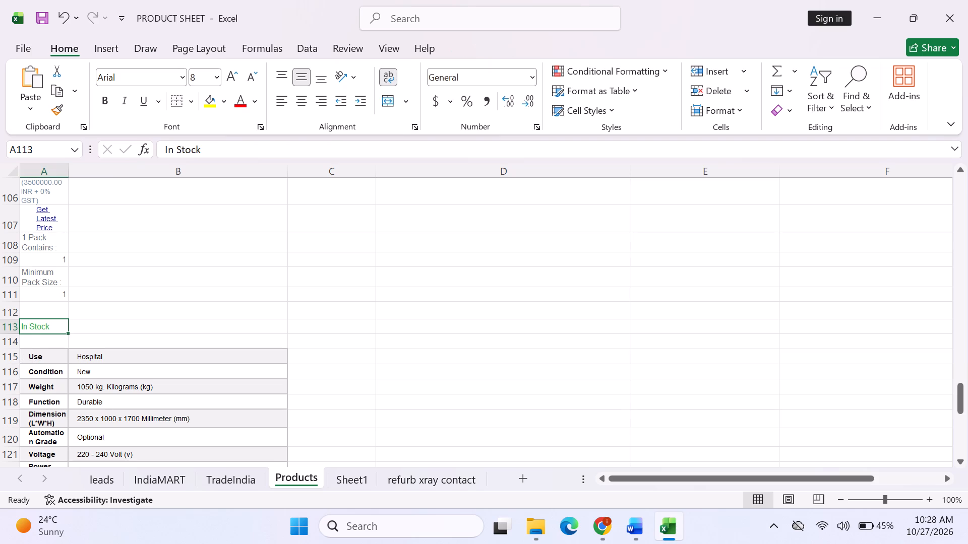
key(Delete)
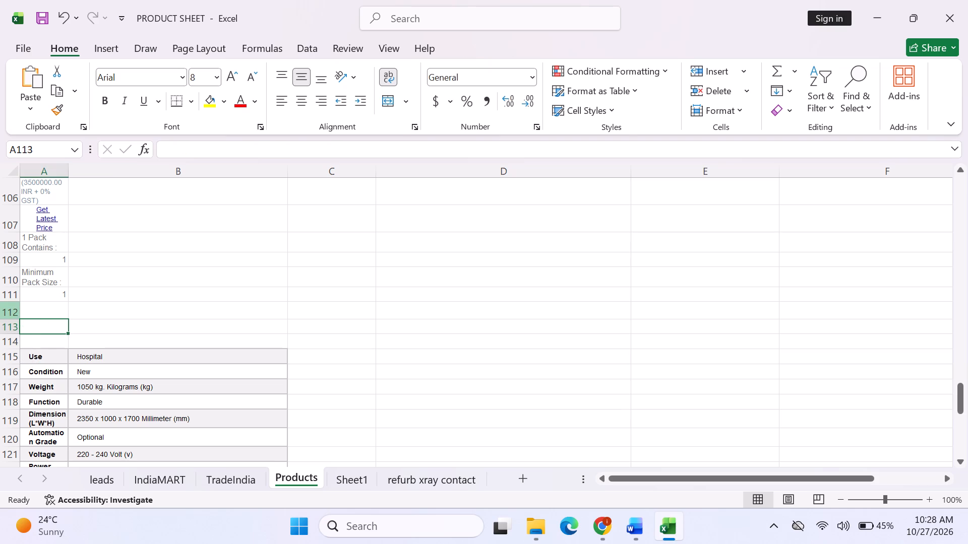
drag(8, 310, 7, 342)
right_click(7, 342)
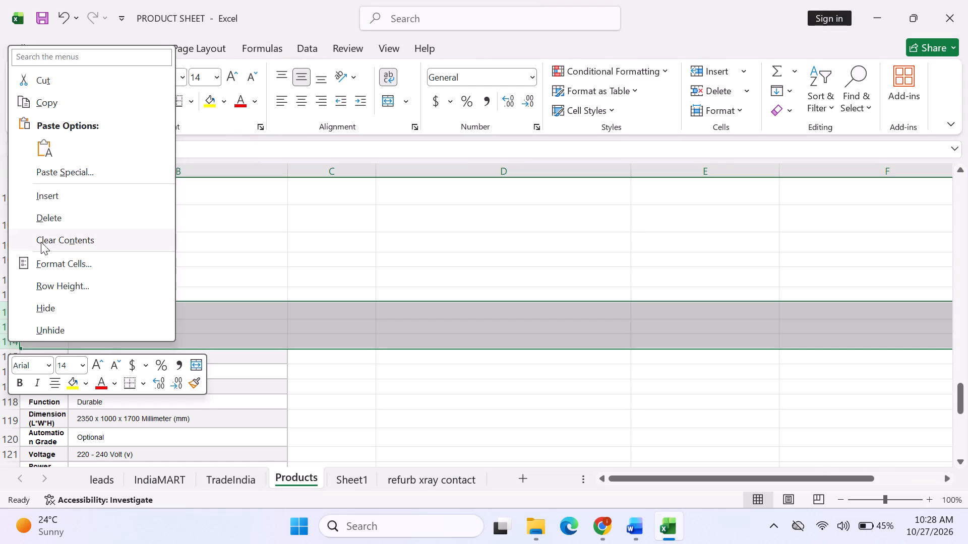
click(48, 223)
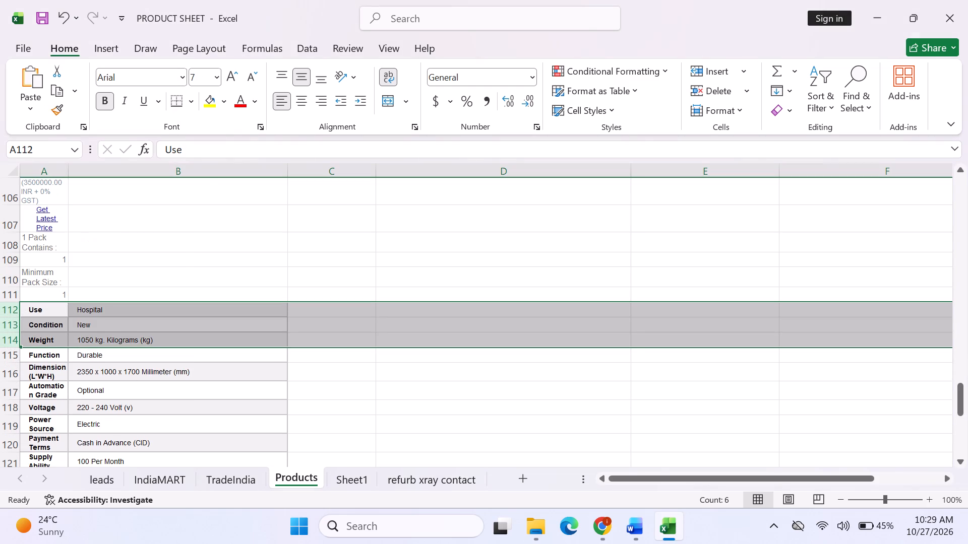
Clear the Get Latest Price link in A107 and delete rows 106 to 111 between the chamber's price and specification table.
scroll(109, 263, up, 1)
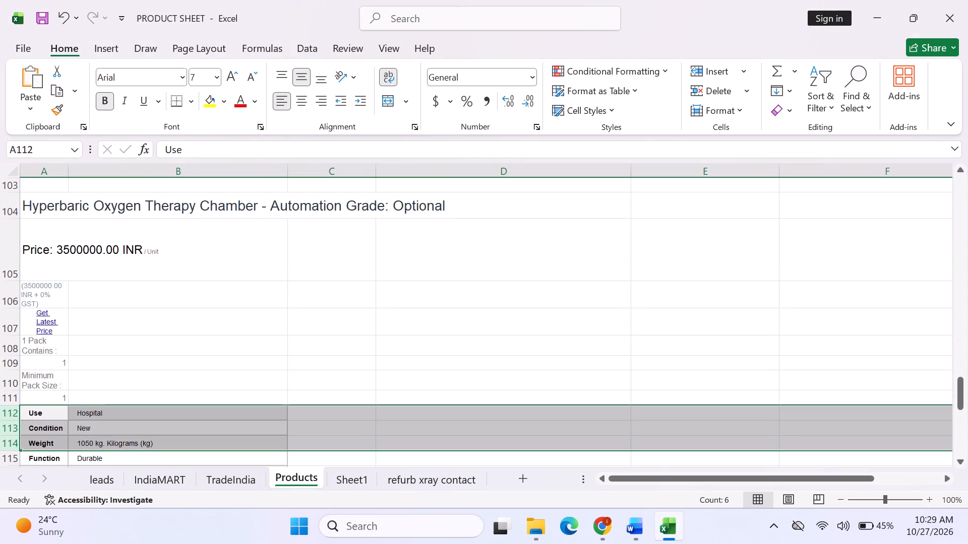
click(28, 323)
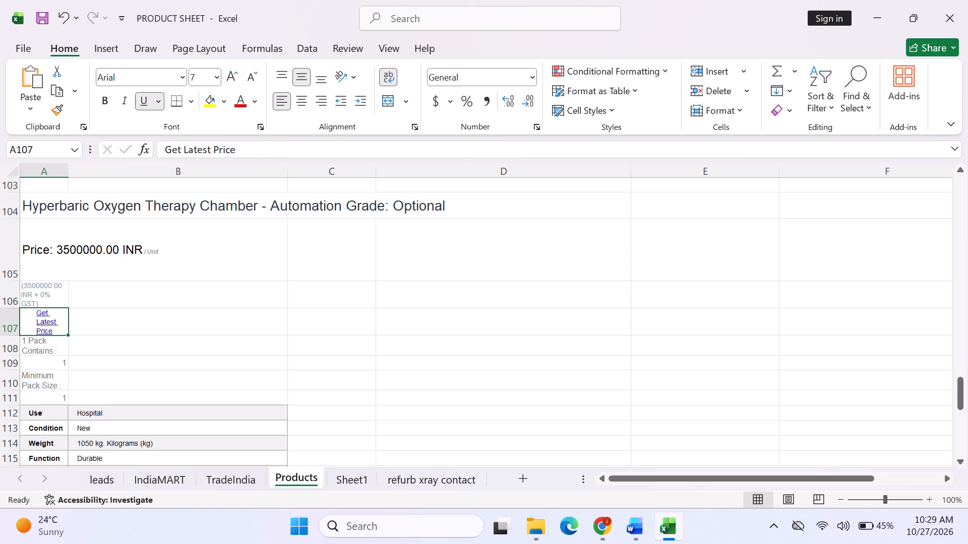
key(Delete)
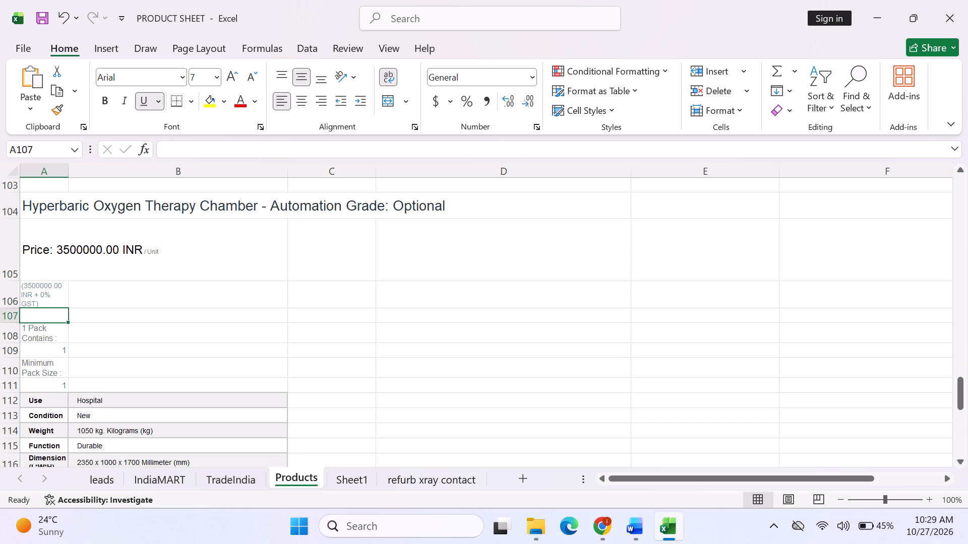
click(6, 336)
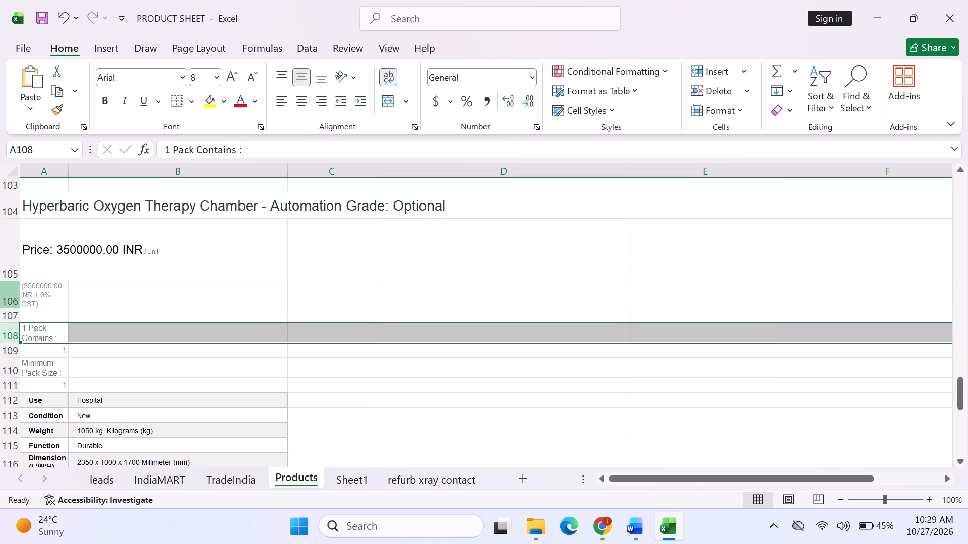
drag(9, 289, 8, 377)
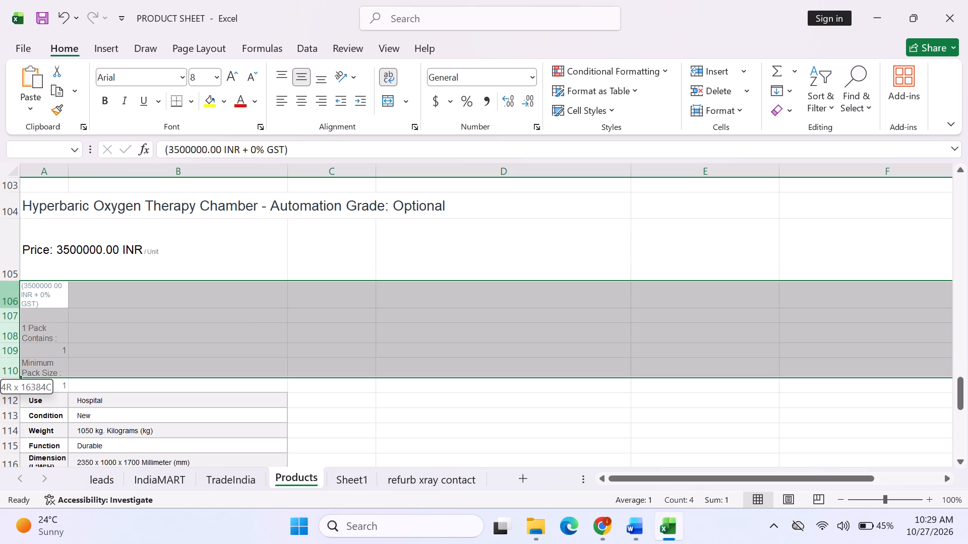
drag(8, 377, 9, 385)
right_click(9, 387)
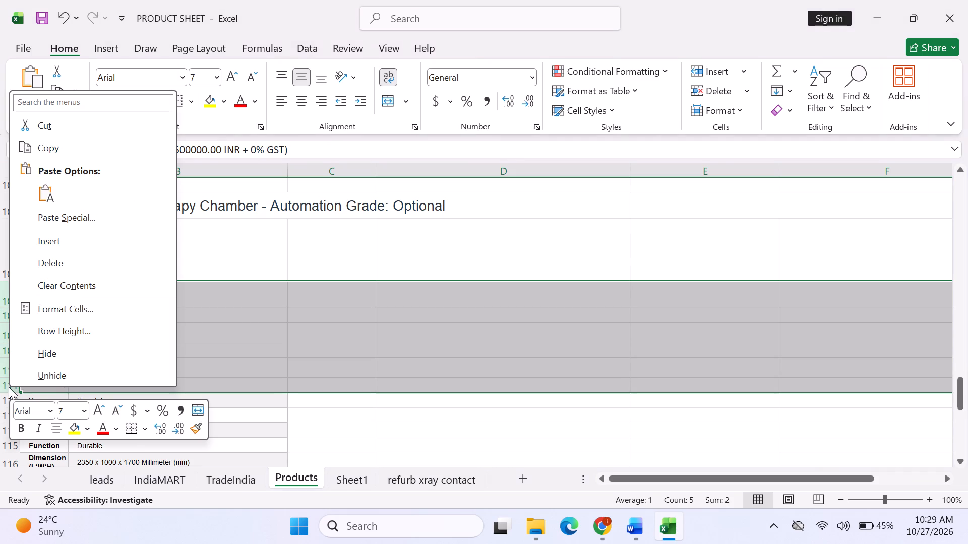
click(47, 260)
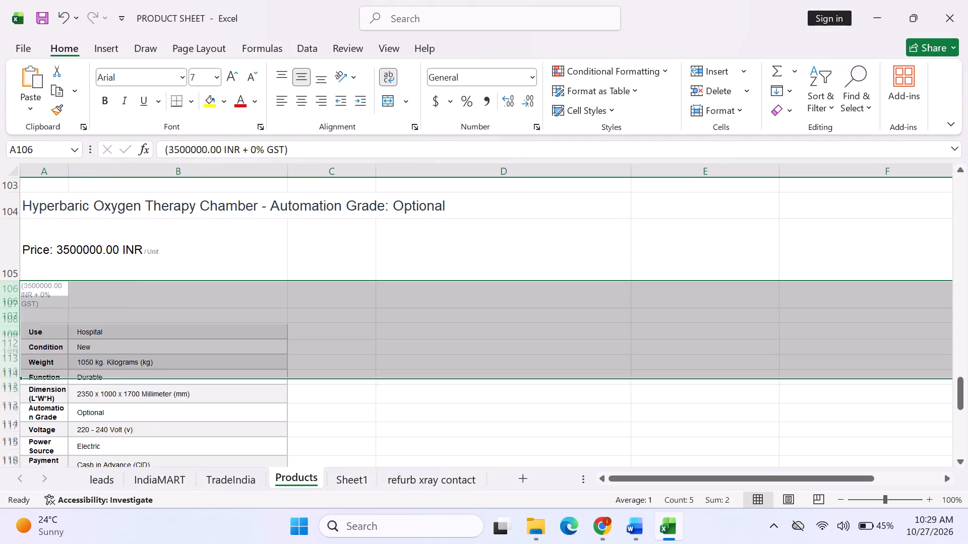
Shrink row 105 so its height fits the chamber's single-line price.
click(13, 249)
drag(16, 280, 20, 243)
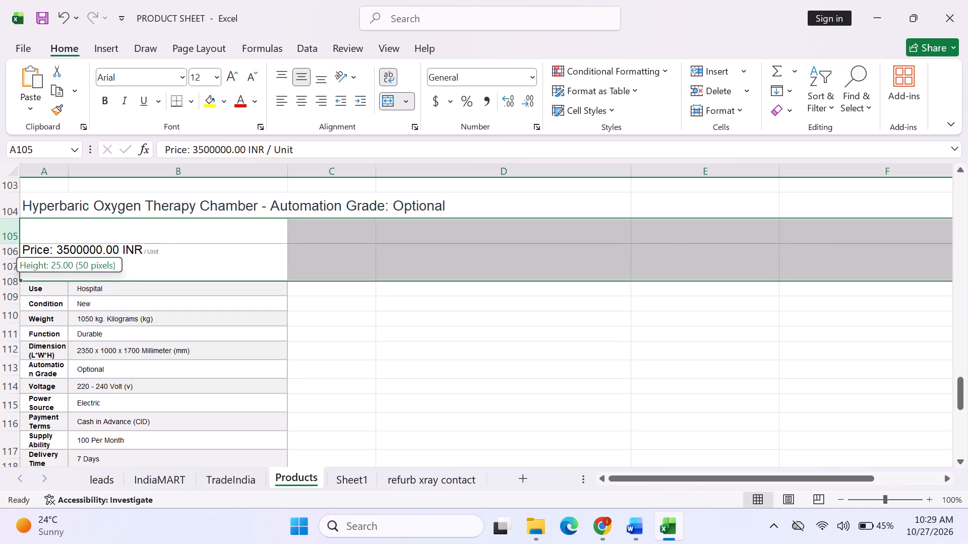
drag(20, 243, 12, 244)
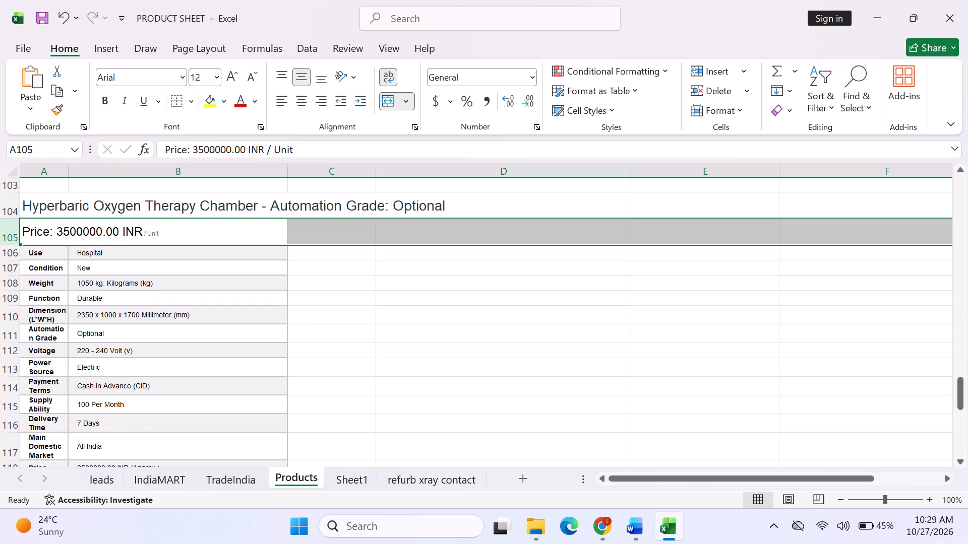
click(331, 321)
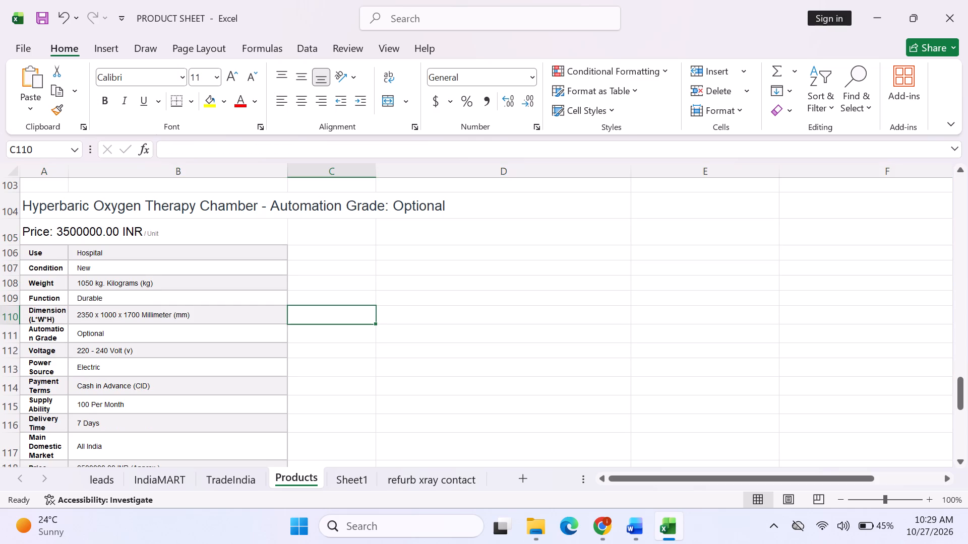
Fill the chamber heading row 104 with the same light blue as the X-RAY TABLE/BUCKY header row.
scroll(148, 383, up, 2)
scroll(147, 383, down, 3)
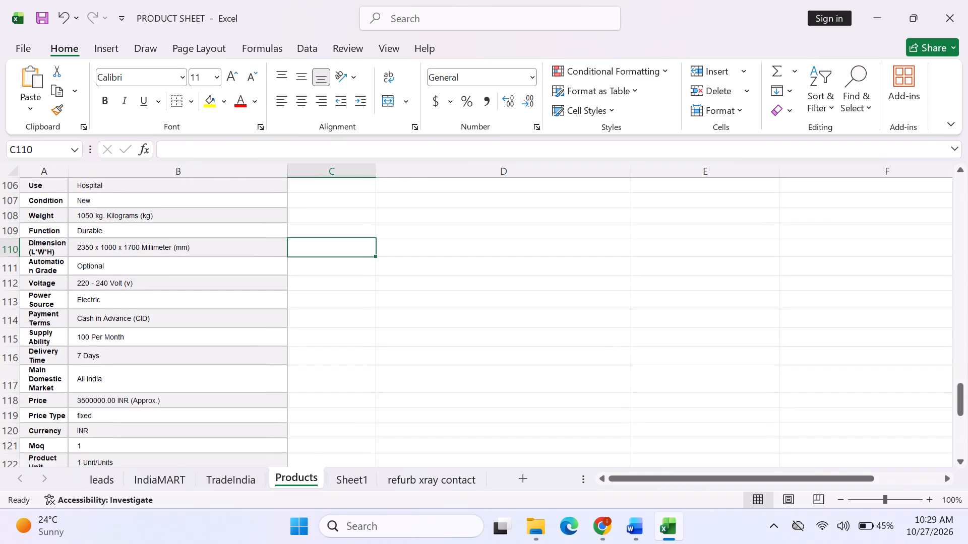
scroll(150, 385, down, 5)
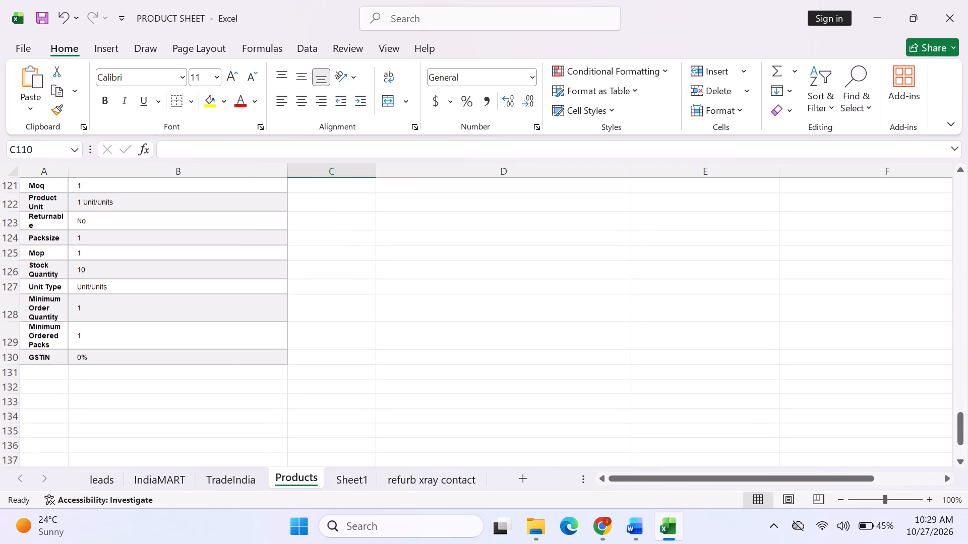
scroll(149, 386, up, 9)
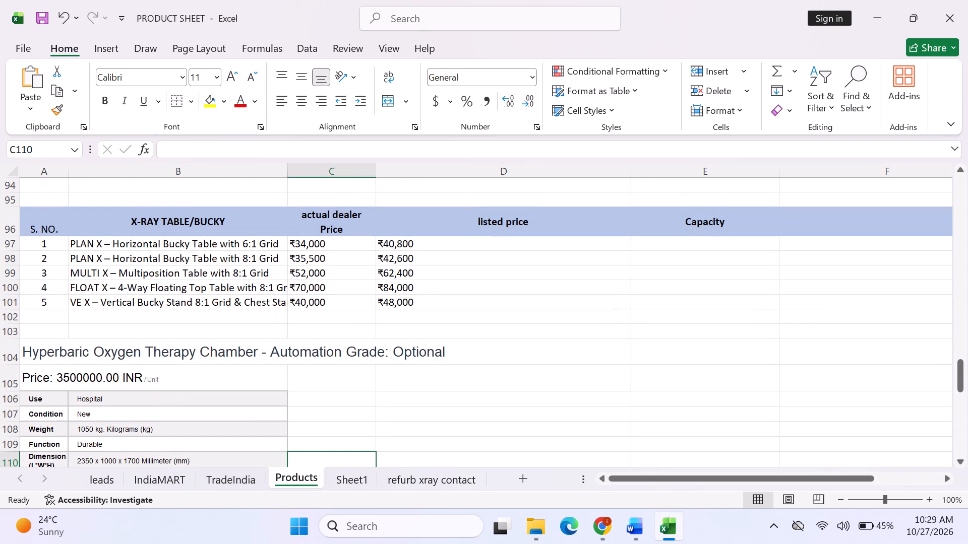
click(9, 349)
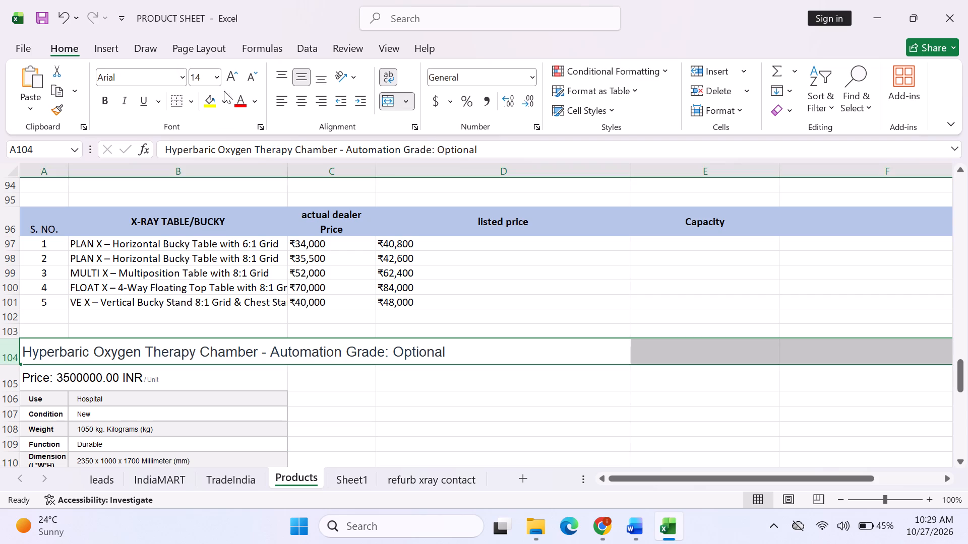
click(221, 101)
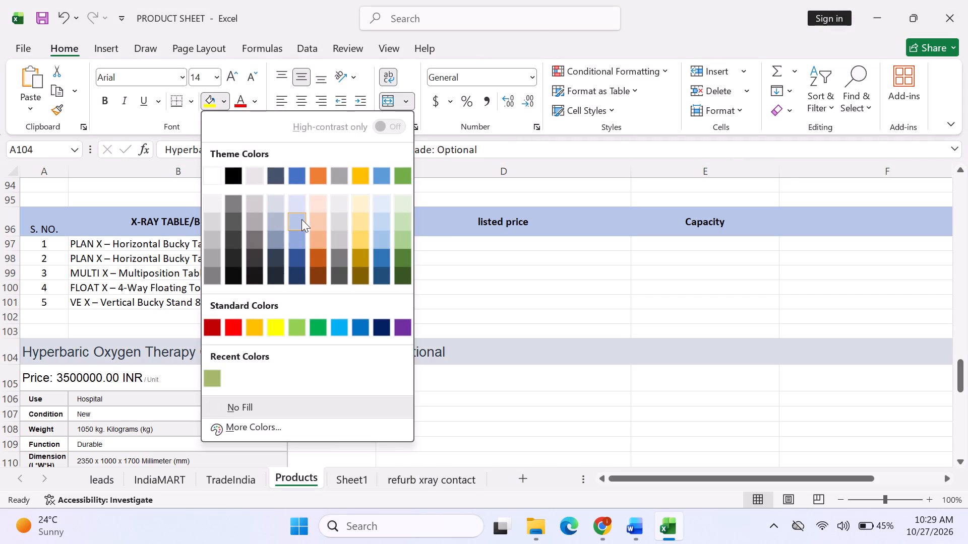
click(301, 219)
click(523, 425)
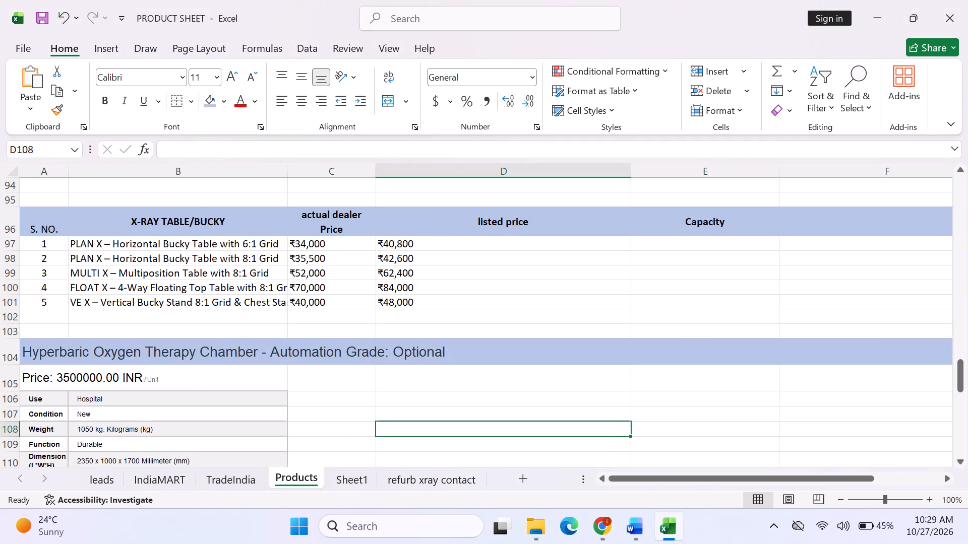
Select the empty cell A134 a few rows below the end of the chamber's specification table.
scroll(421, 421, down, 6)
scroll(435, 405, up, 1)
scroll(435, 405, down, 2)
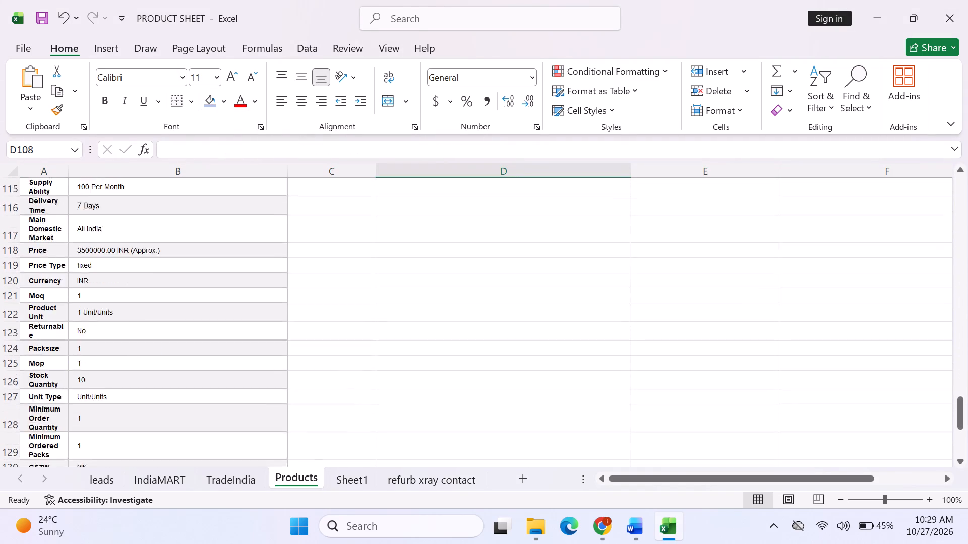
scroll(435, 405, down, 1)
scroll(437, 406, up, 5)
scroll(437, 406, down, 10)
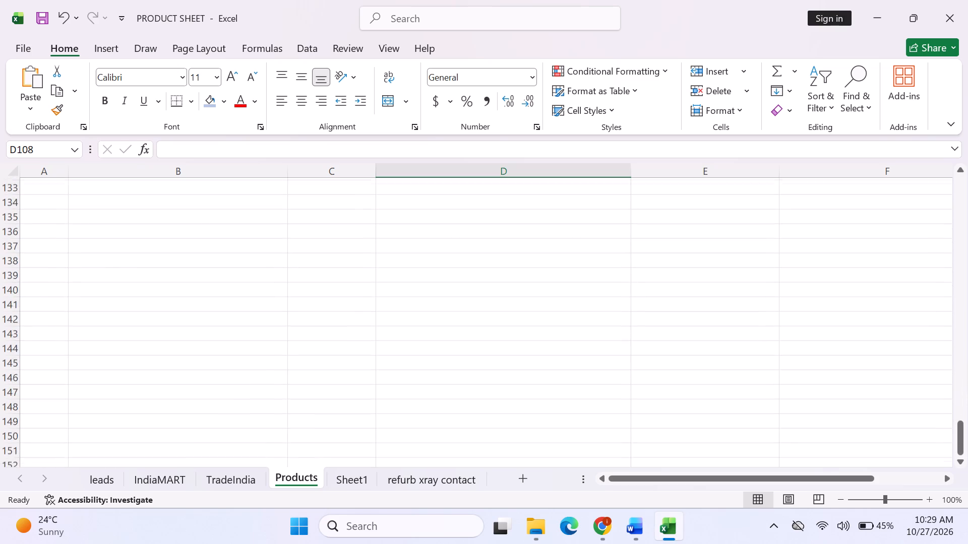
scroll(437, 406, up, 4)
click(48, 413)
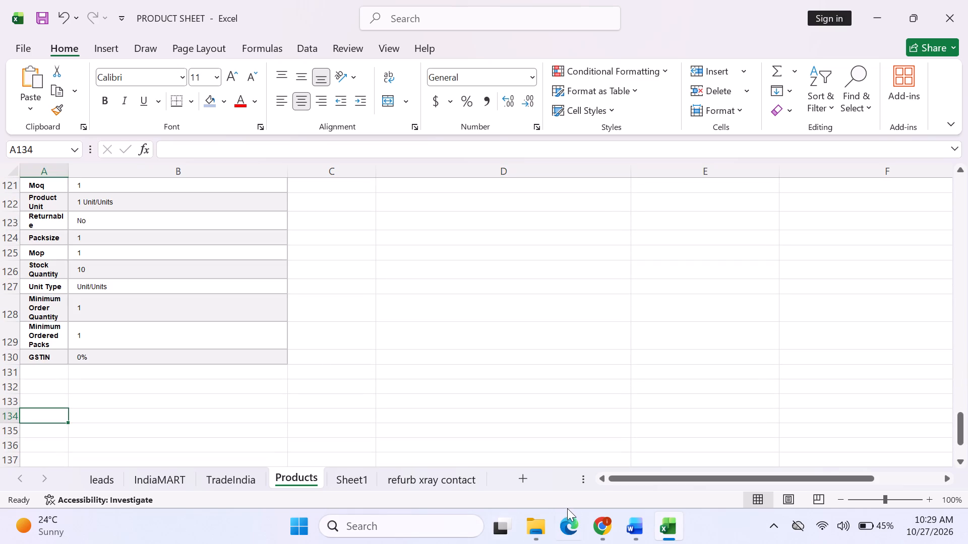
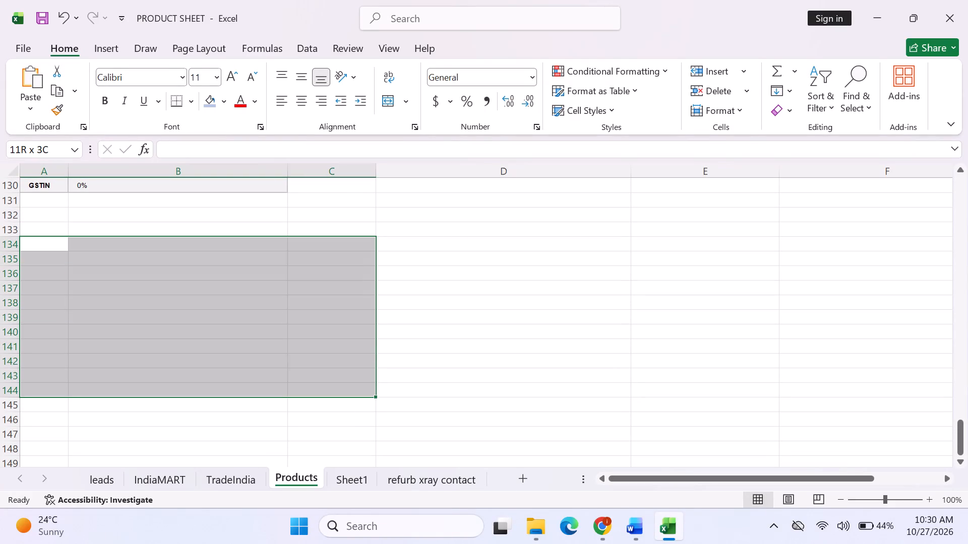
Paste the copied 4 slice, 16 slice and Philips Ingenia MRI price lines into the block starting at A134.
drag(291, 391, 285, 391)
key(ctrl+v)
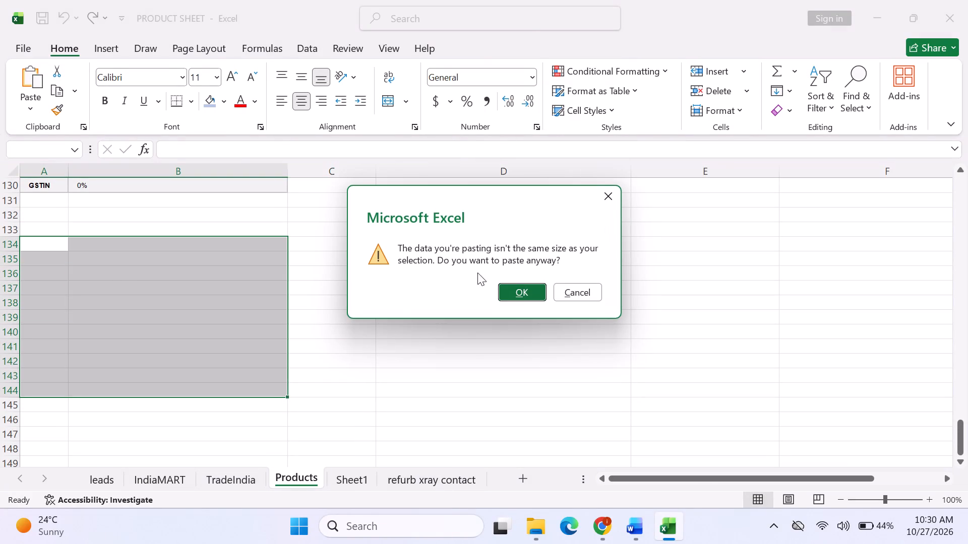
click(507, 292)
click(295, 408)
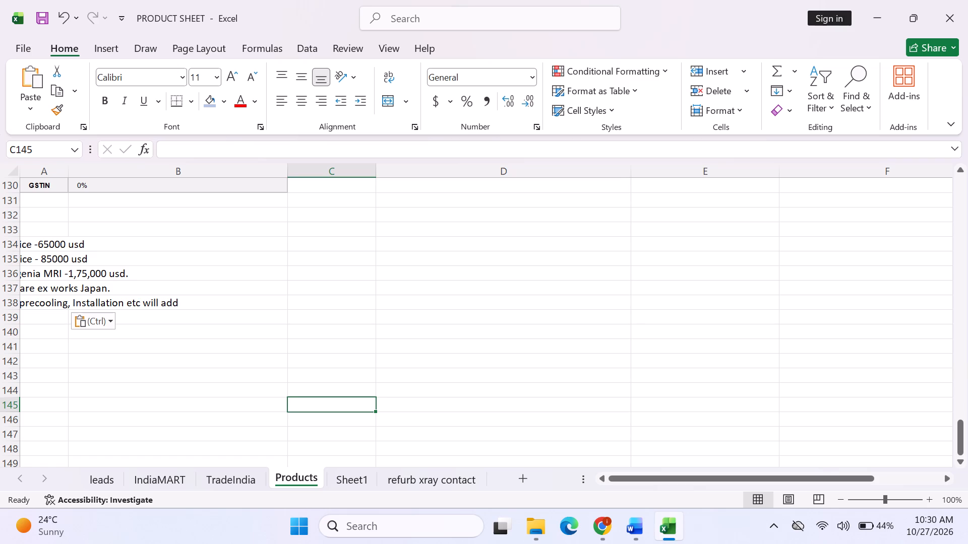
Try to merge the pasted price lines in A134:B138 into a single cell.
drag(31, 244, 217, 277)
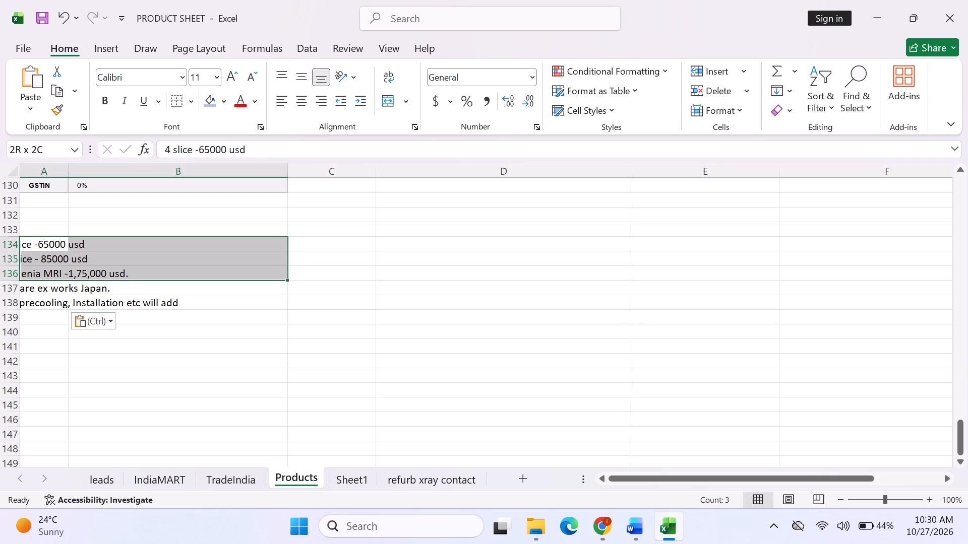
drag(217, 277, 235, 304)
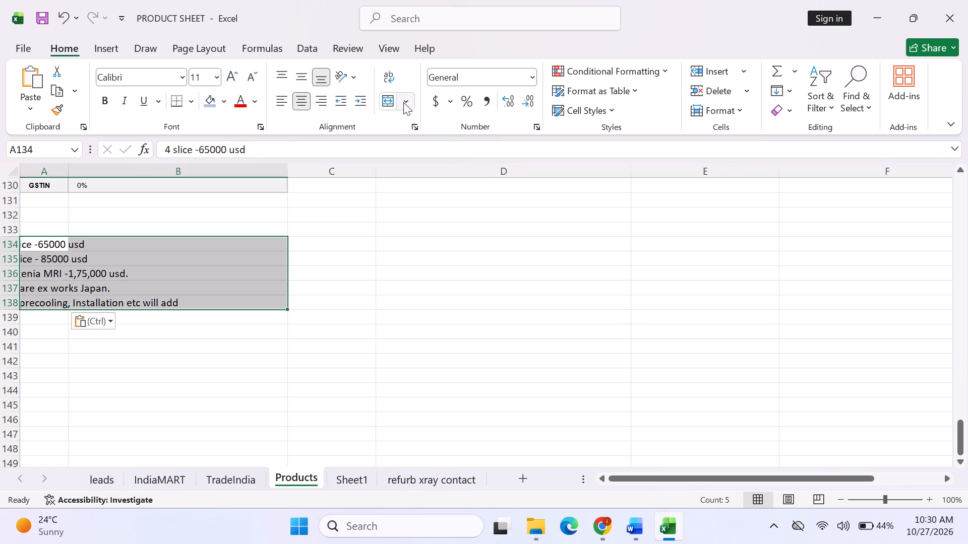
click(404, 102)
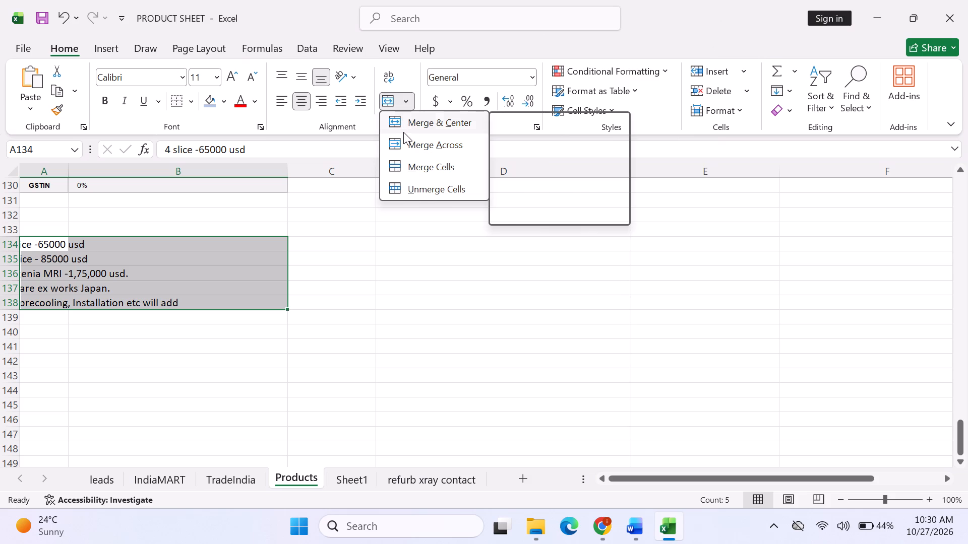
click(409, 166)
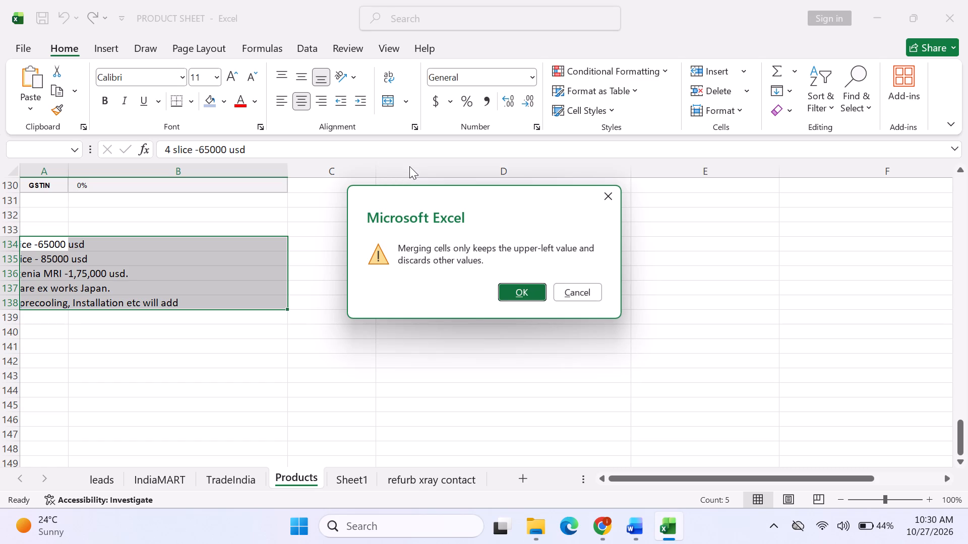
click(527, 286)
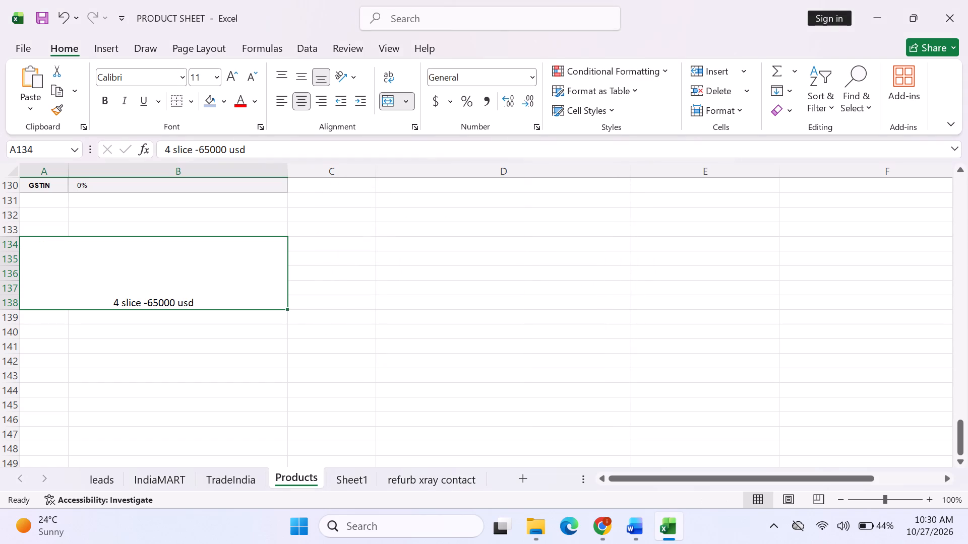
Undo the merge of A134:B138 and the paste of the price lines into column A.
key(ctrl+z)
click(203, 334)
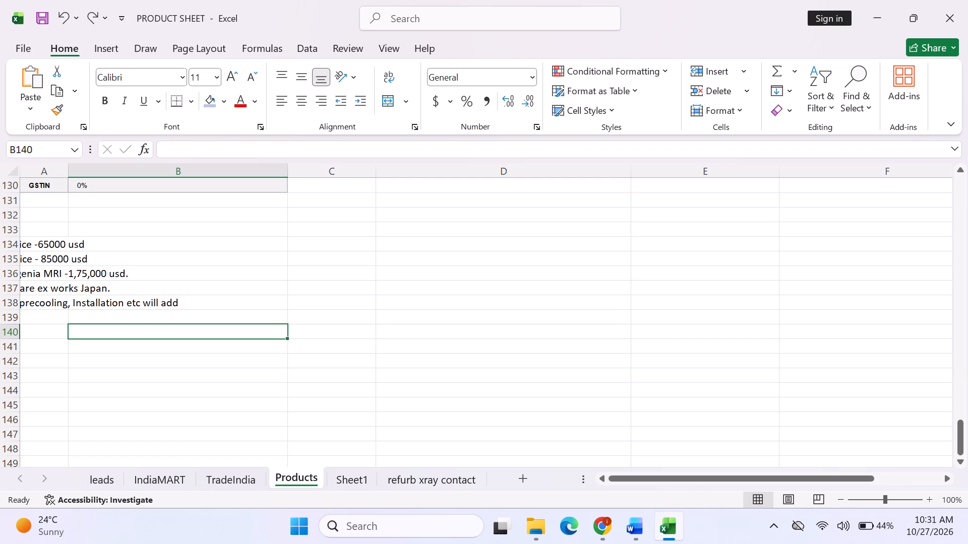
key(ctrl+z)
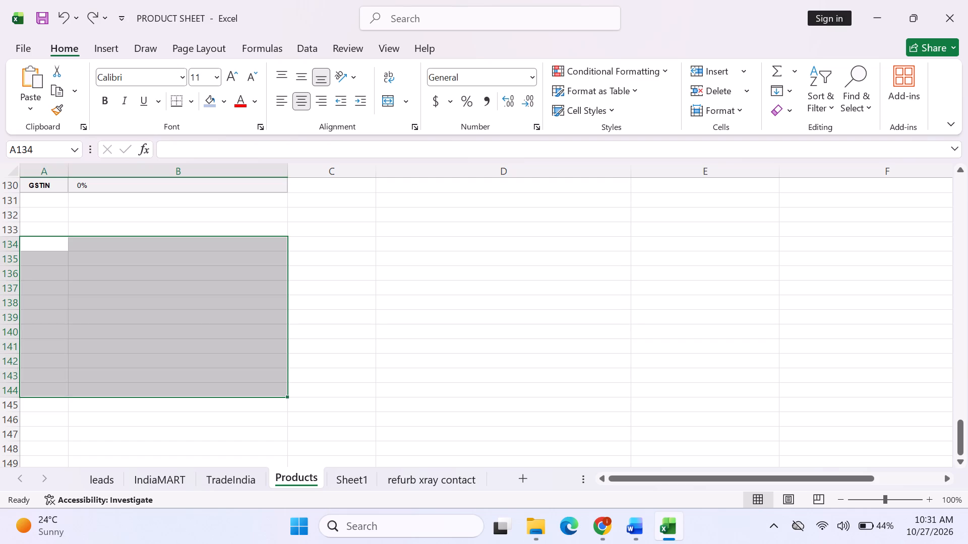
Paste the copied 4 slice, 16 slice and Philips Ingenia MRI price lines into column B starting at B134.
click(105, 262)
drag(88, 241, 89, 257)
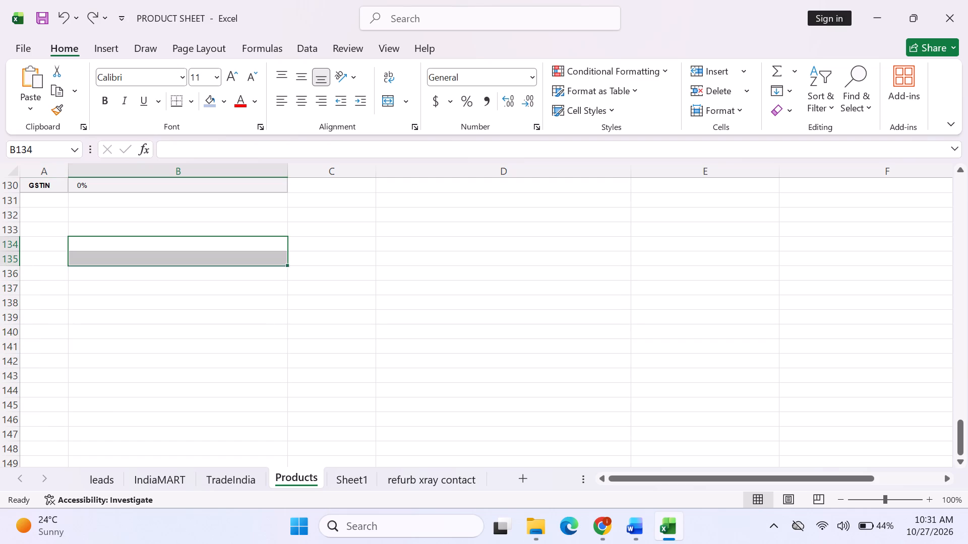
drag(89, 257, 96, 406)
key(ctrl+v)
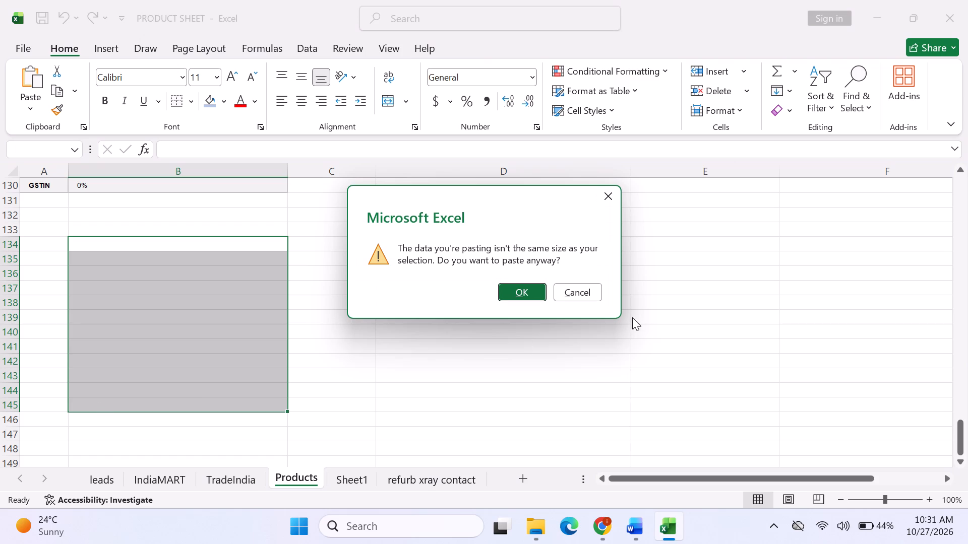
click(529, 296)
click(379, 397)
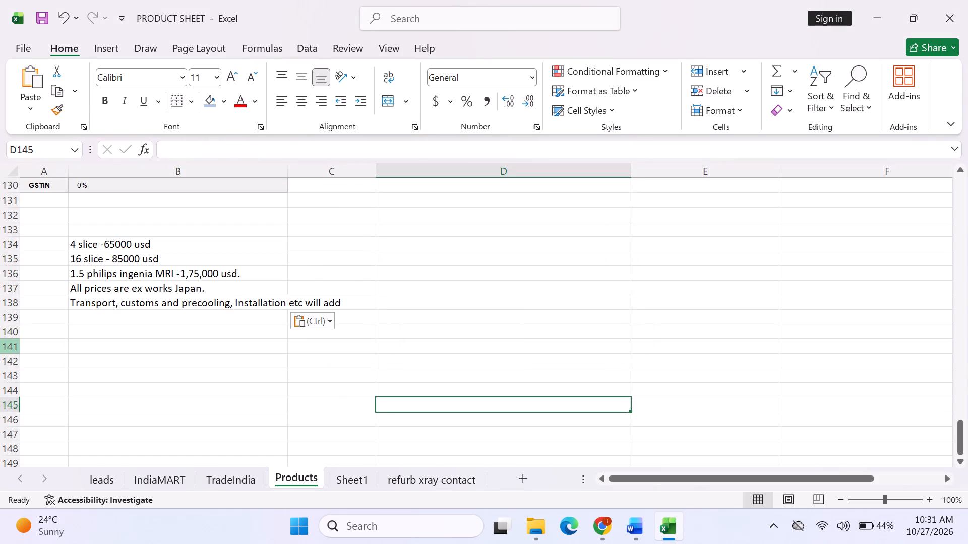
Enter the heading MRI MACHINE REFURB in B133, directly above the pasted price lines.
scroll(34, 338, up, 1)
click(10, 299)
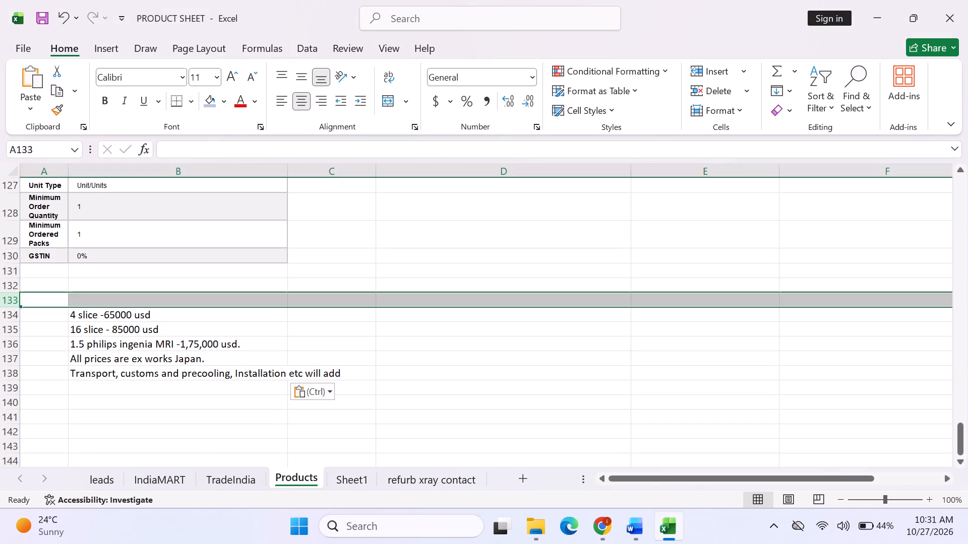
click(136, 302)
text(MRI)
key(space)
text(MACHINE)
key(space)
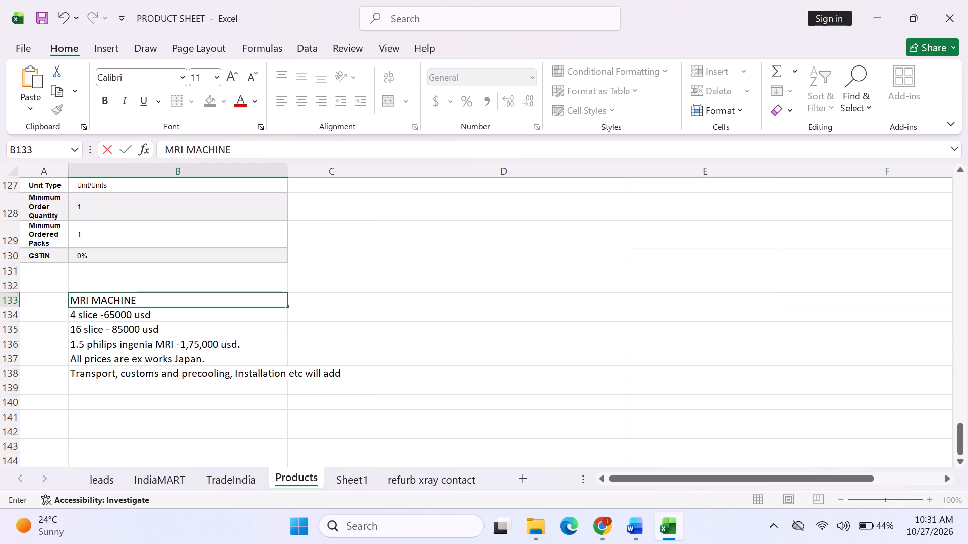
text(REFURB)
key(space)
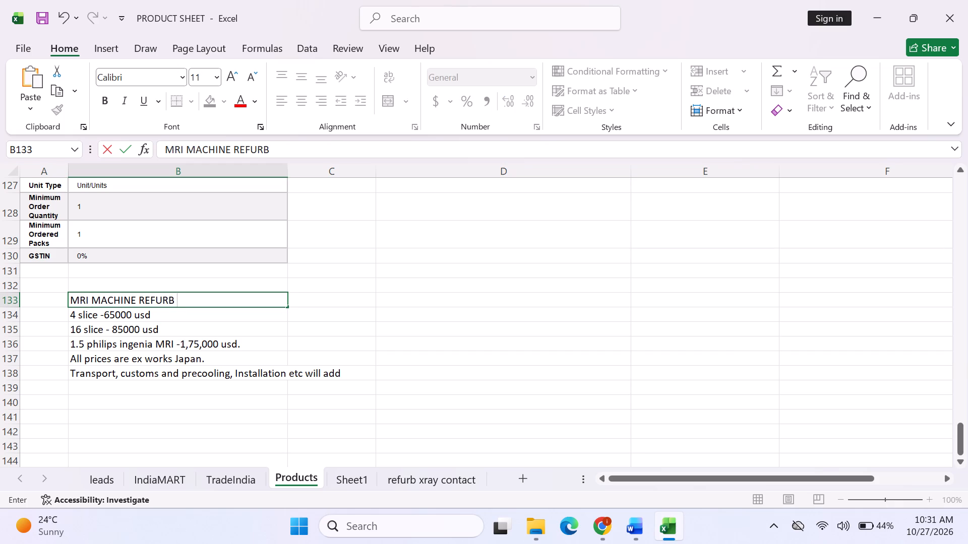
Complete the heading in B133 by adding the word PRICE after MRI MACHINE REFURB.
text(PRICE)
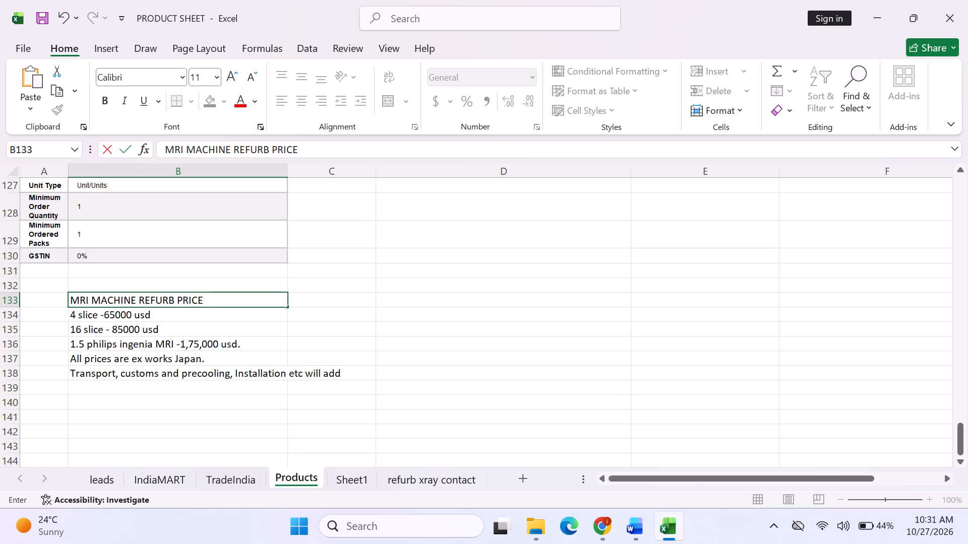
Fill the whole of row 133 with light blue and make the MRI MACHINE REFURB PRICE heading in B133 bold.
click(7, 299)
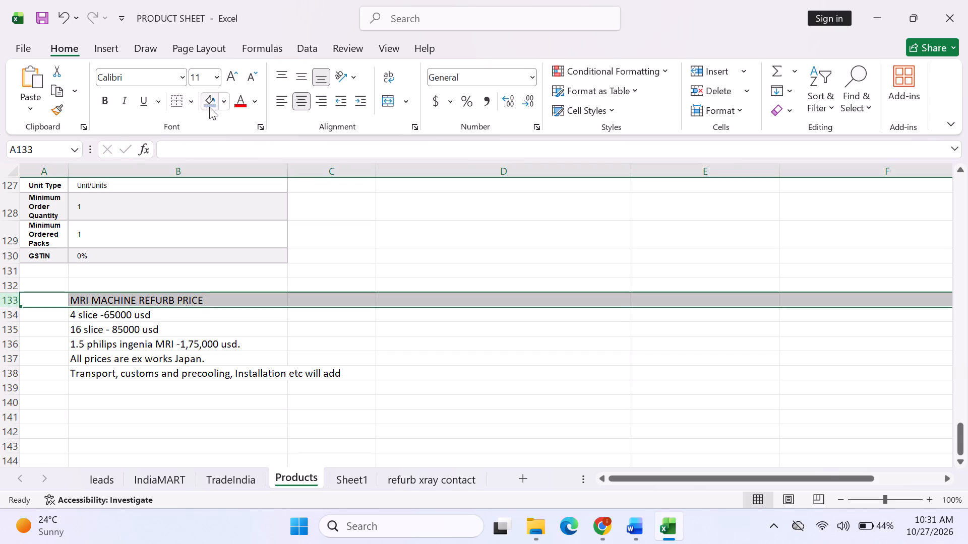
click(209, 106)
click(204, 302)
click(204, 301)
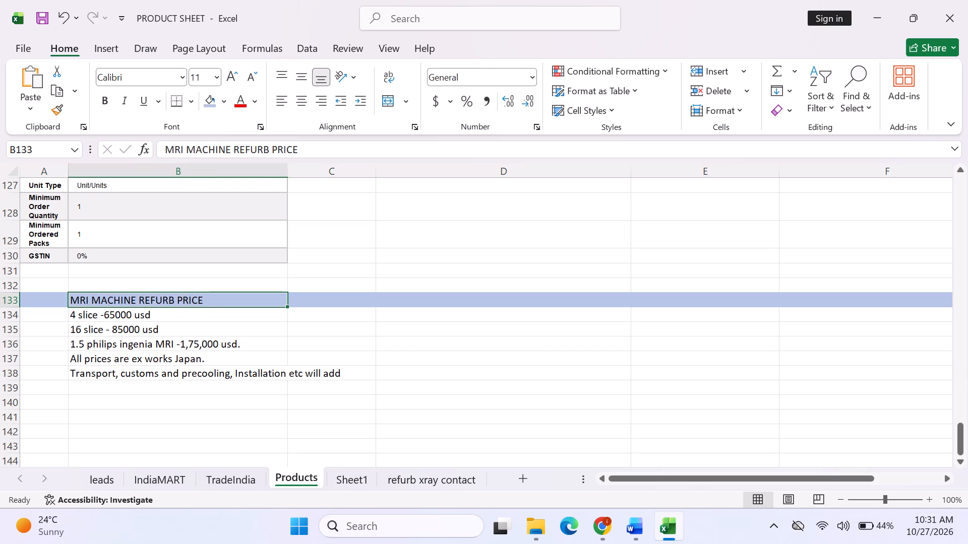
click(99, 94)
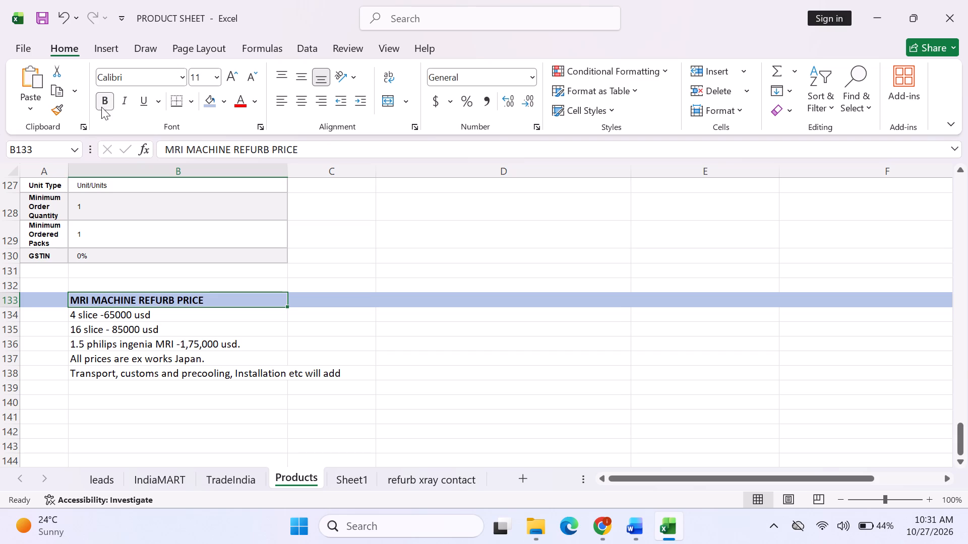
click(423, 348)
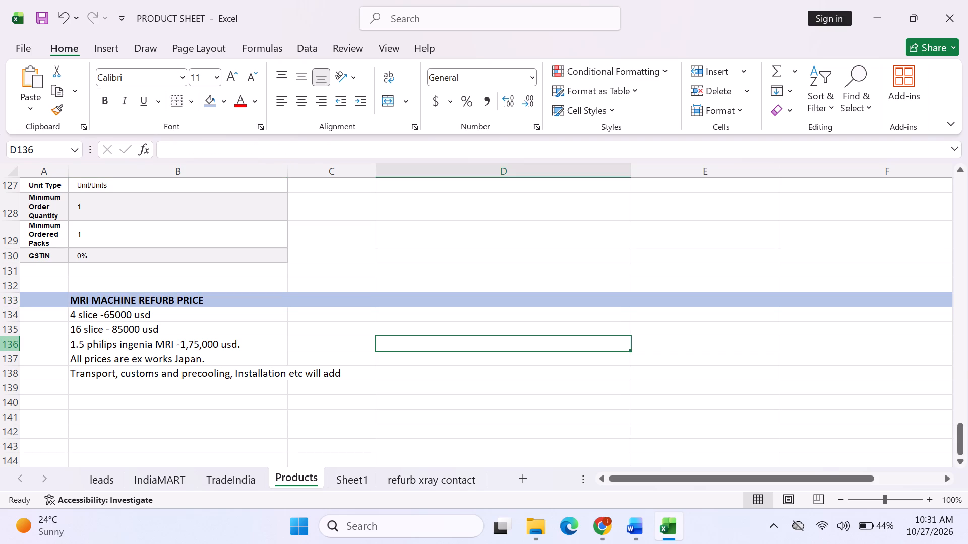
Open the heading in B133 for editing, with the insertion point right after the word REFURB.
double_click(180, 300)
click(173, 301)
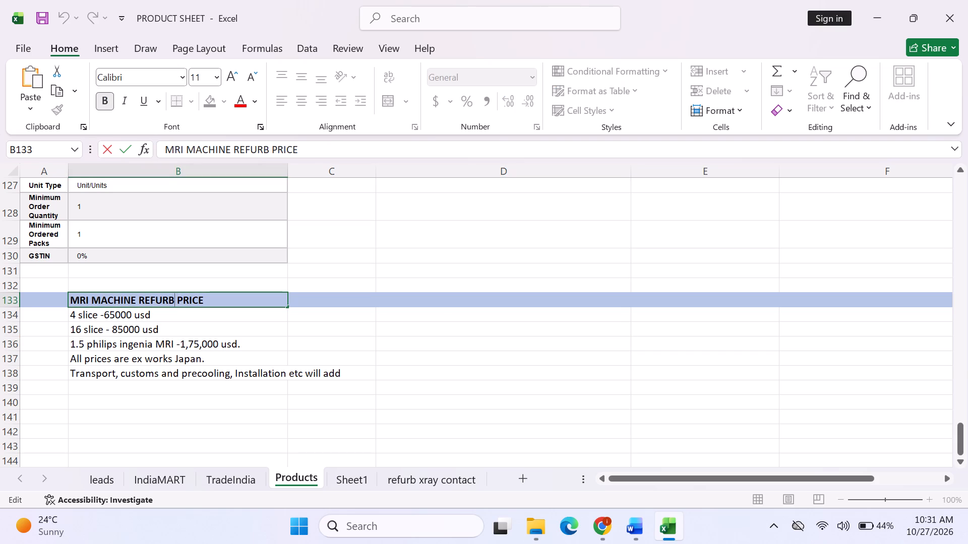
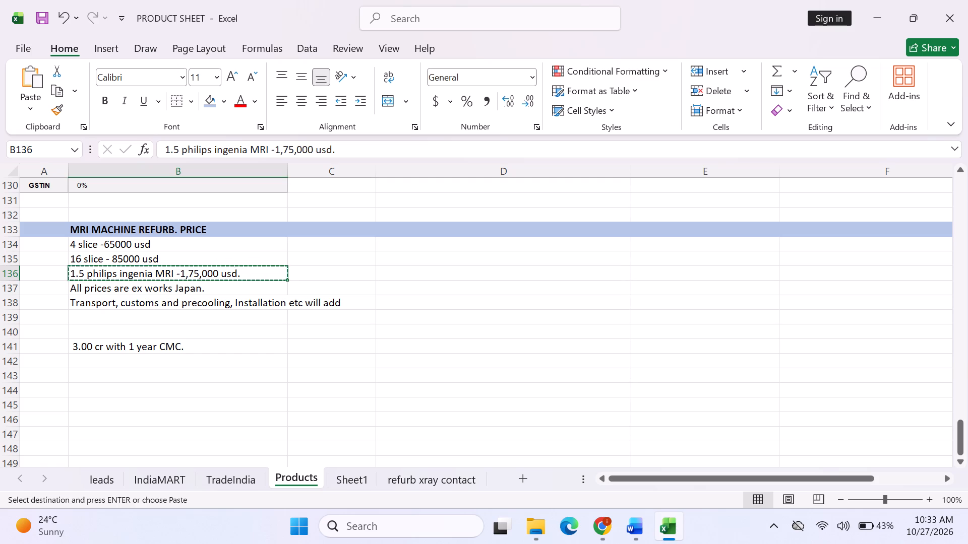
Move the cut 1.5 Philips Ingenia MRI price line into B140, directly above the 3.00 cr with 1 year CMC line.
click(115, 337)
key(ctrl+v)
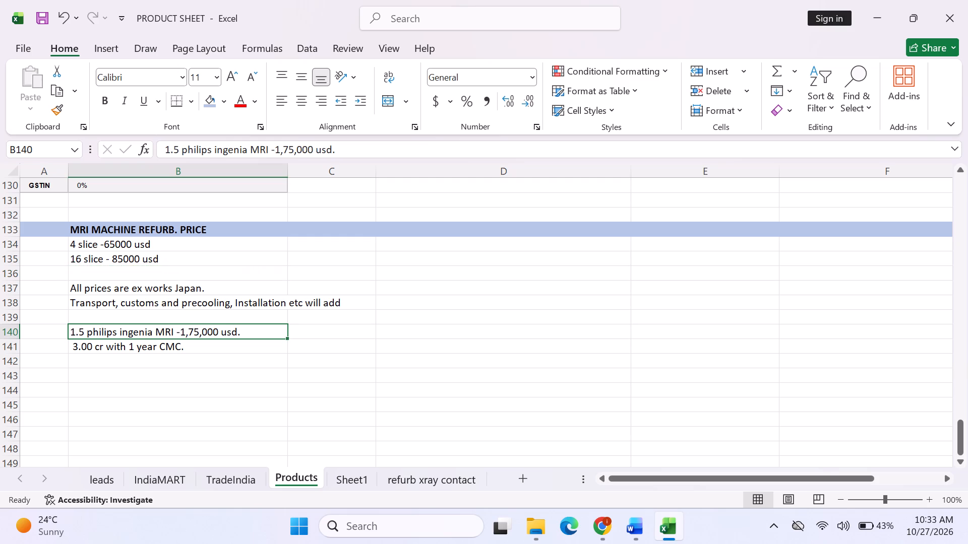
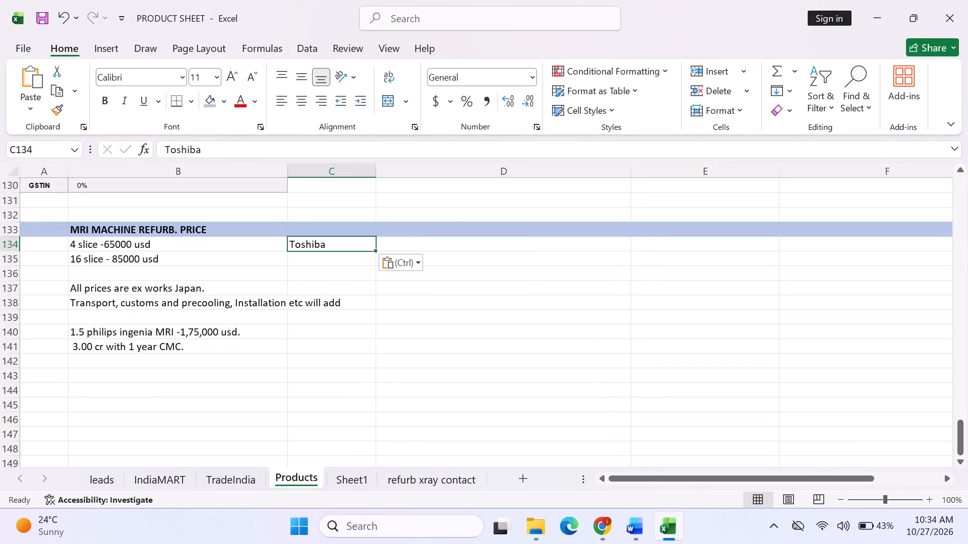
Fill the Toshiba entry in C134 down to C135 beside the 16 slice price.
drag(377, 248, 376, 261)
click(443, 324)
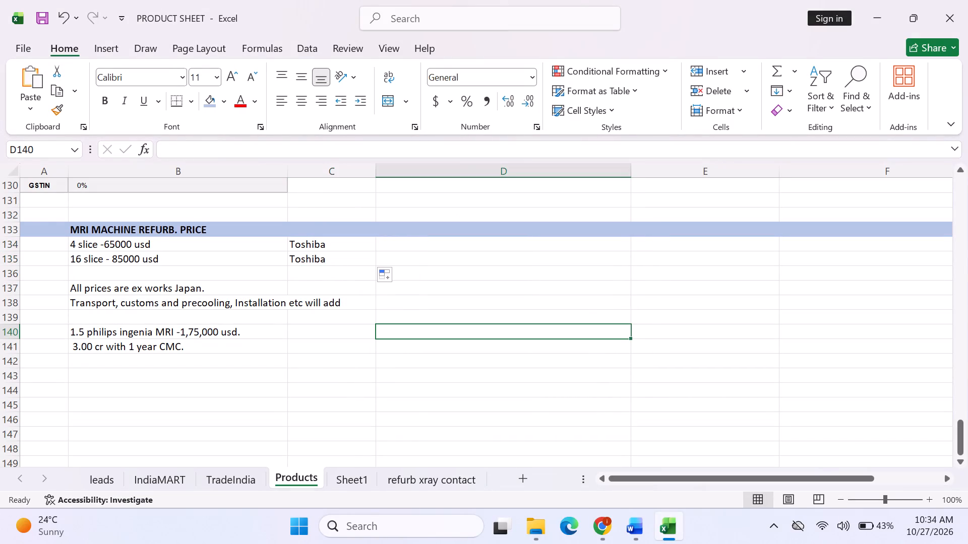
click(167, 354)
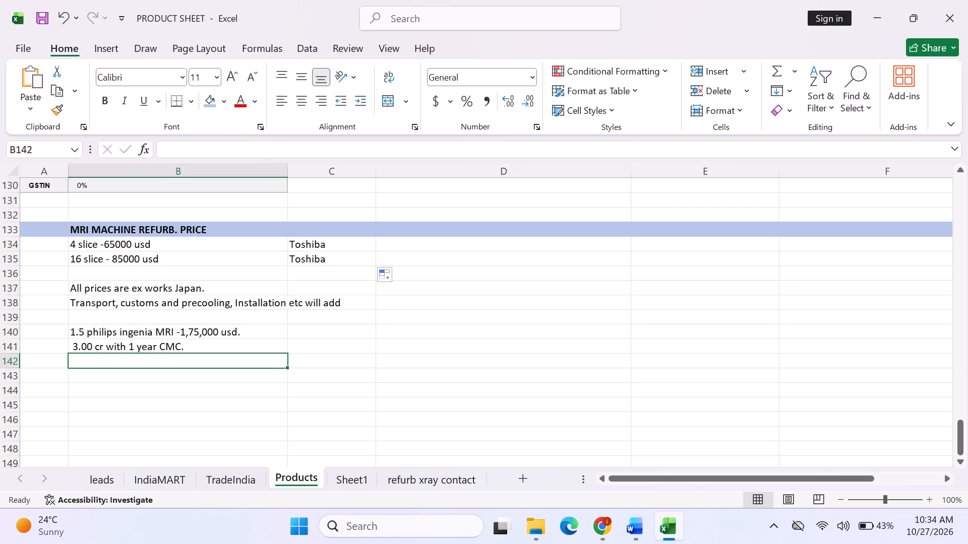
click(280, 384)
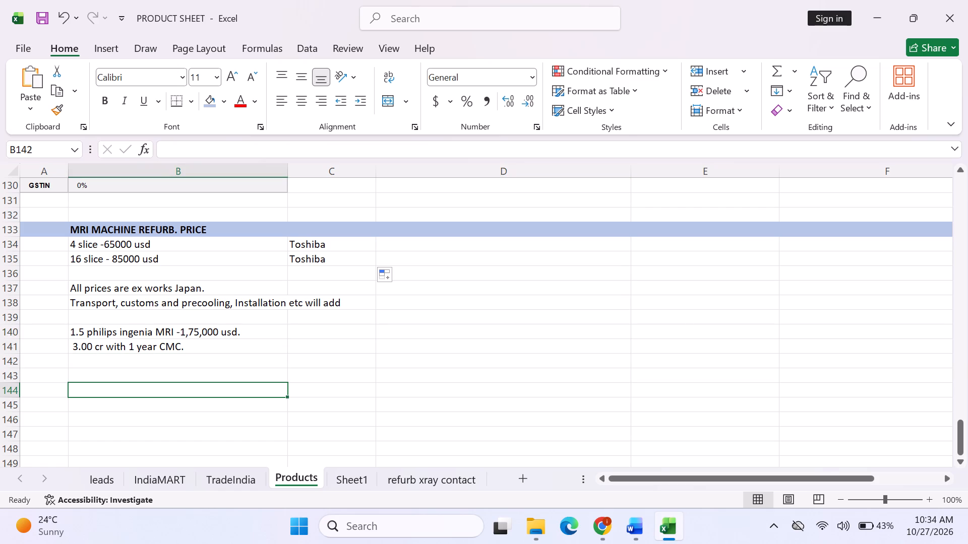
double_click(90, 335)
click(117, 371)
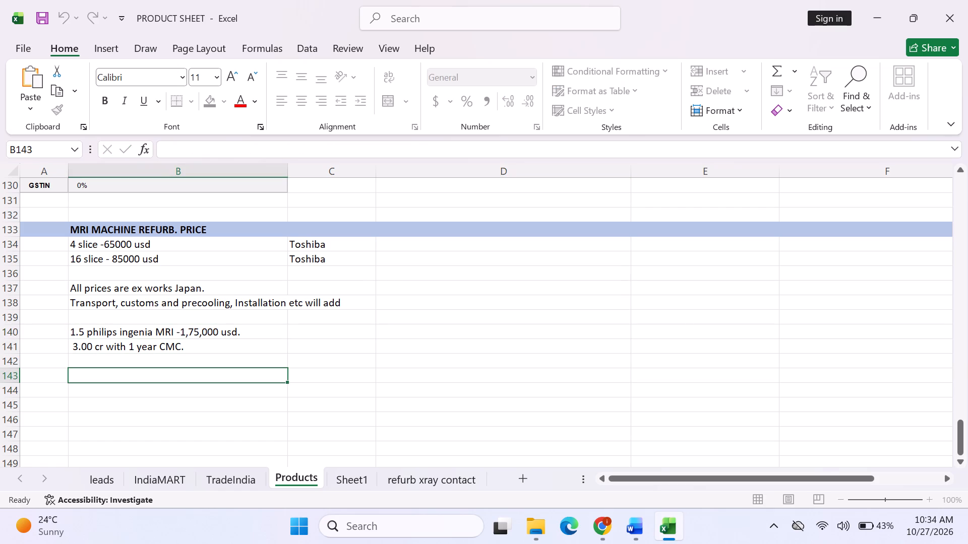
Change the section heading in B133 to read MRI/CT SCAN MACHINE REFURB. PRICE.
click(134, 234)
double_click(85, 229)
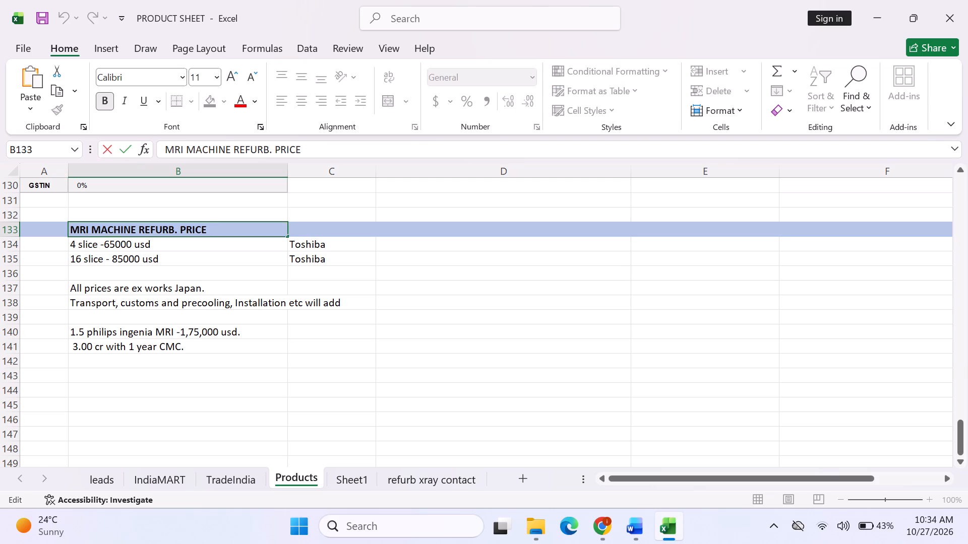
click(88, 226)
key(slash)
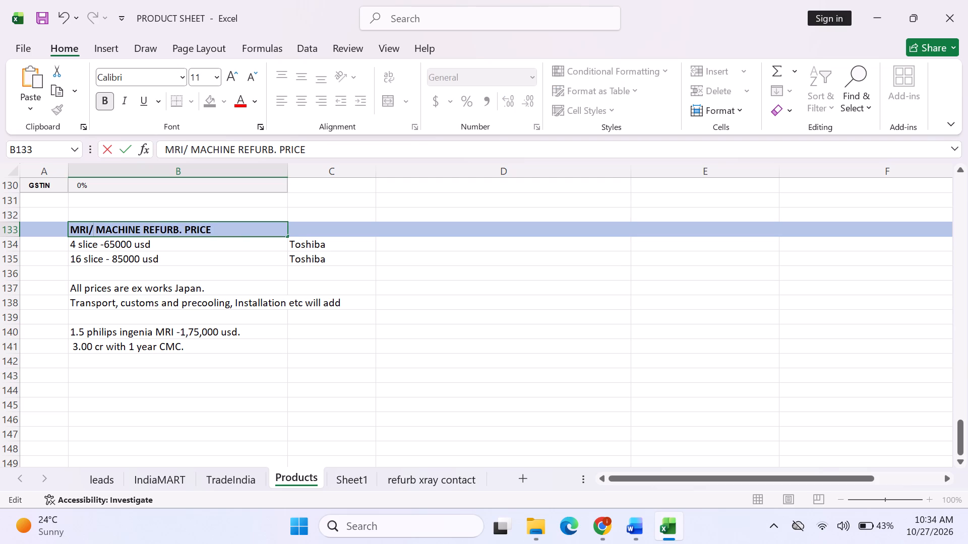
text(CT)
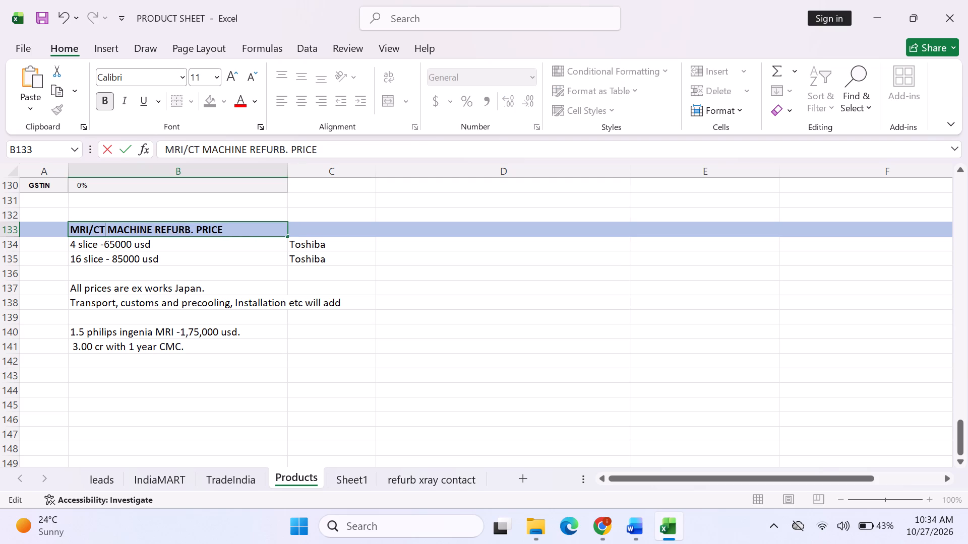
key(space)
text(SCAN)
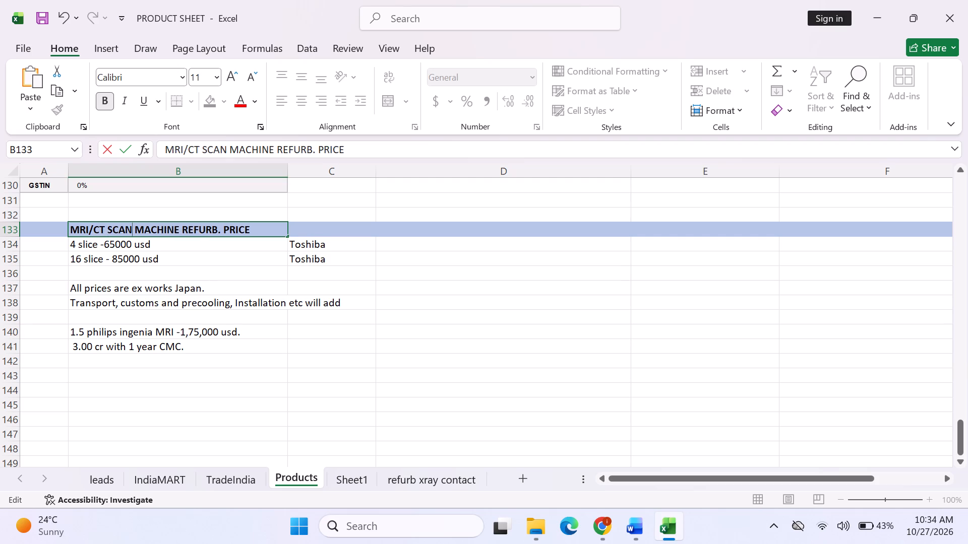
click(457, 349)
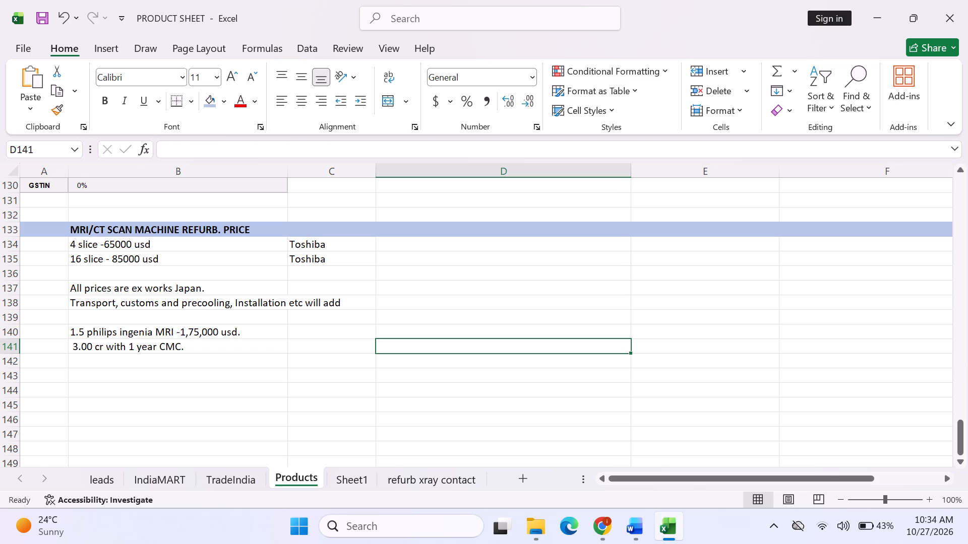
Move the ex works Japan and transport/customs notes from B137:B138 to D134:D135, beside the Toshiba entries.
drag(76, 290, 321, 308)
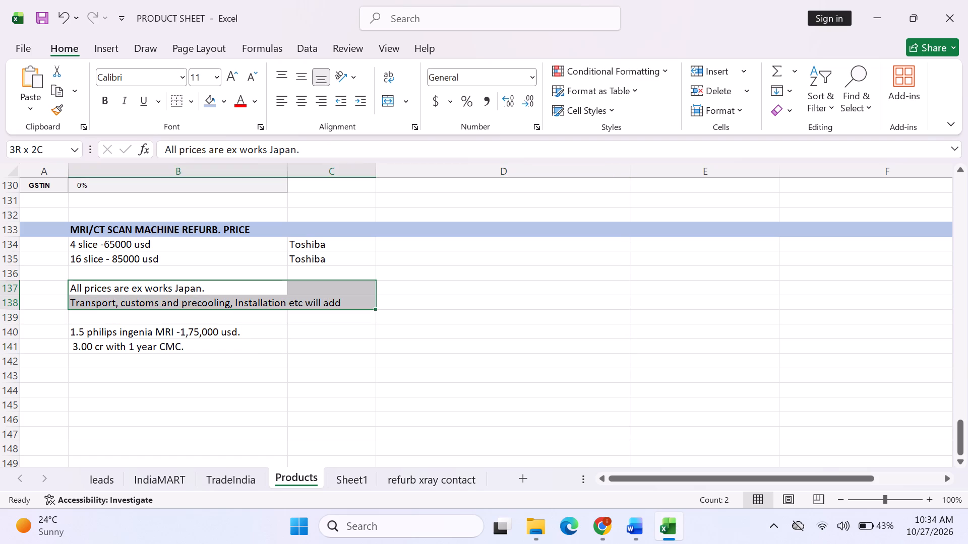
drag(321, 308, 322, 305)
key(ctrl+x)
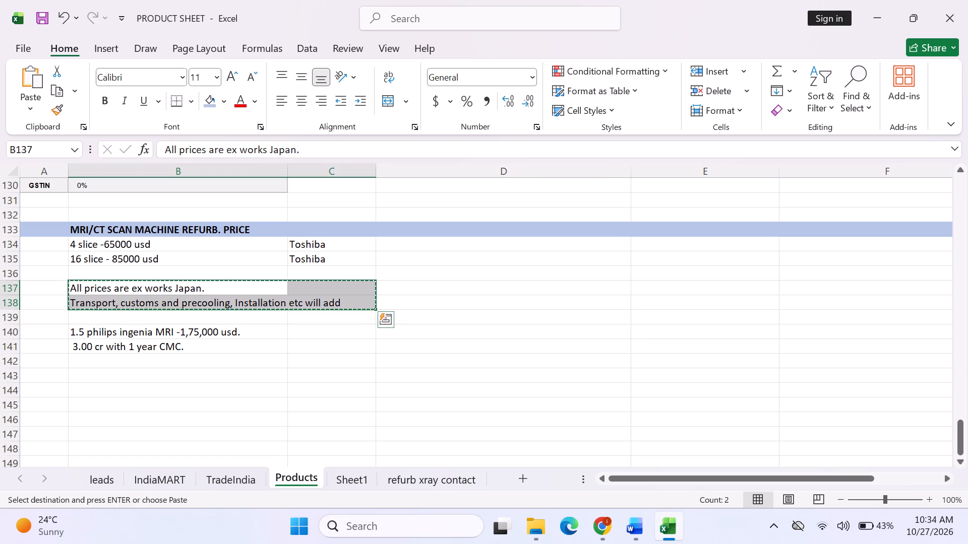
drag(424, 243, 422, 252)
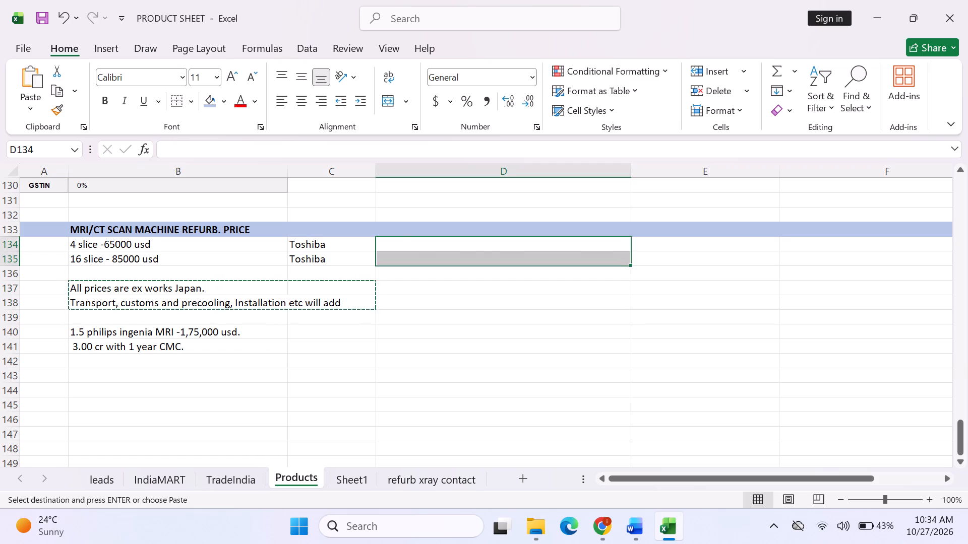
key(ctrl+v)
click(475, 345)
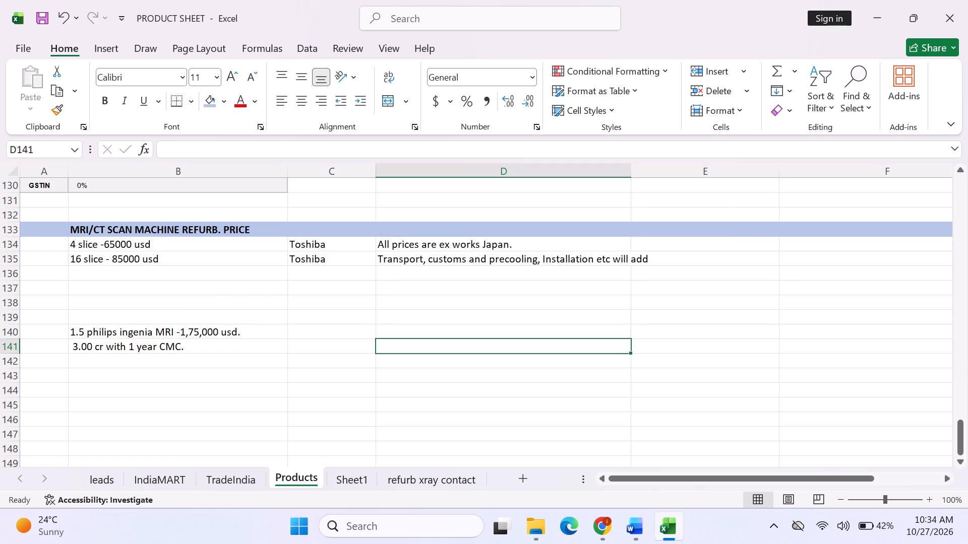
Extend the brand entry in C134 to read Toshiba CT Scan.
double_click(346, 249)
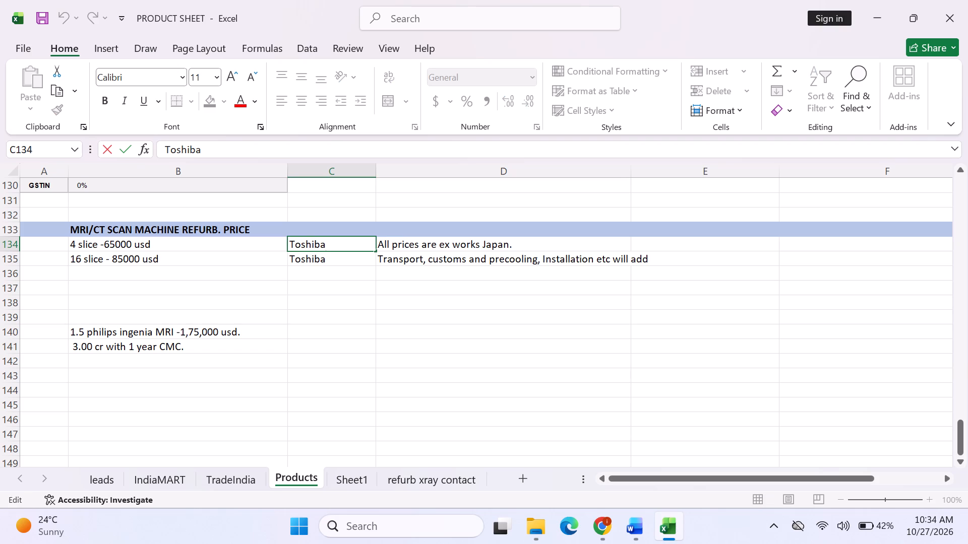
key(space)
text(ct)
key(BackSpace)
key(BackSpace)
text(CT)
key(s)
text(can)
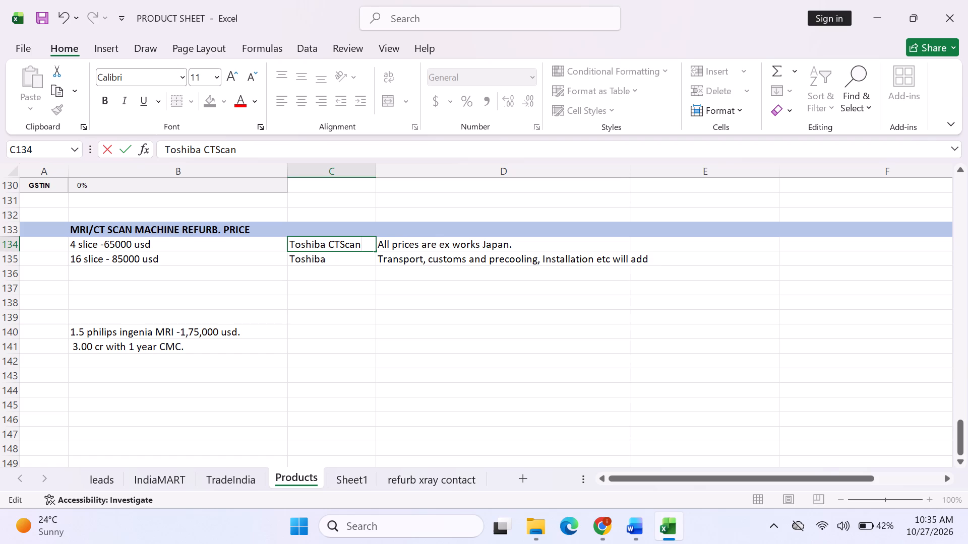
click(341, 243)
click(339, 243)
key(space)
click(360, 281)
Fill the Toshiba CT Scan entry from C134 down to C135.
click(357, 249)
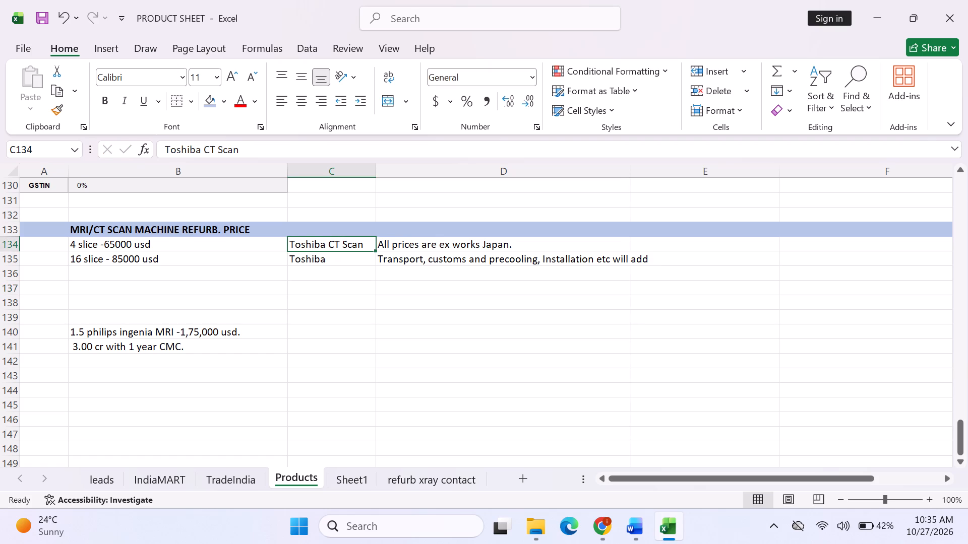
drag(375, 252, 377, 260)
click(430, 307)
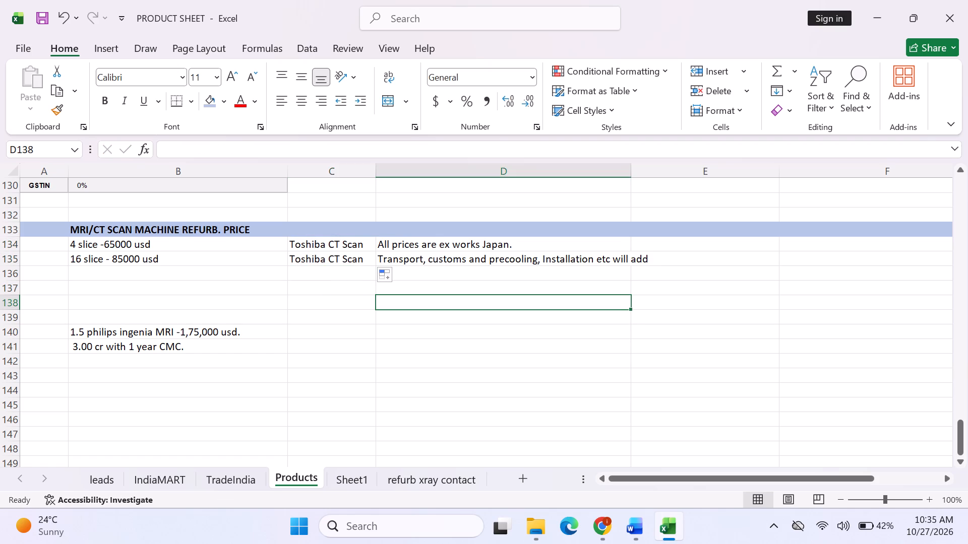
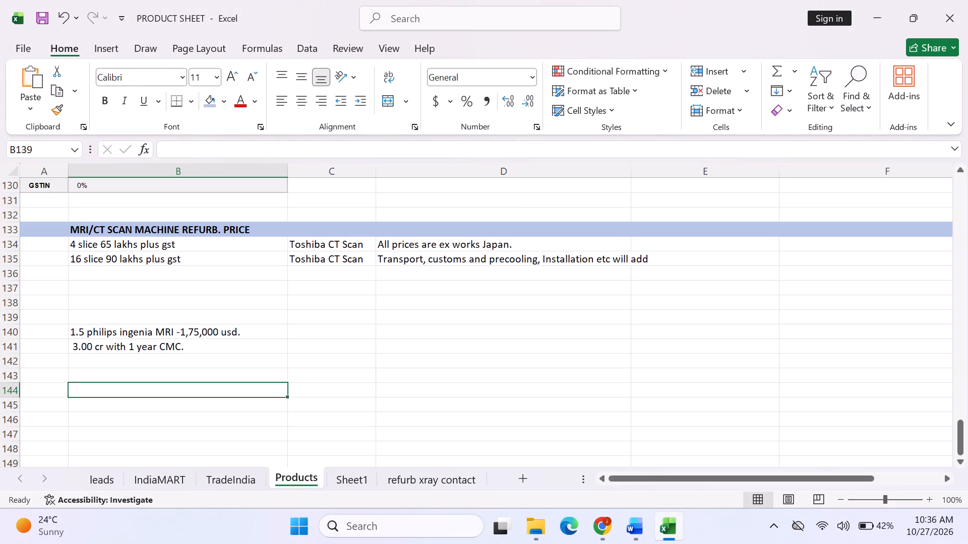
Paste the copied Siemens Somatom go.All (64 slices) details into the sheet starting at B144, below the Philips MRI entries.
click(97, 389)
key(ctrl+v)
click(434, 347)
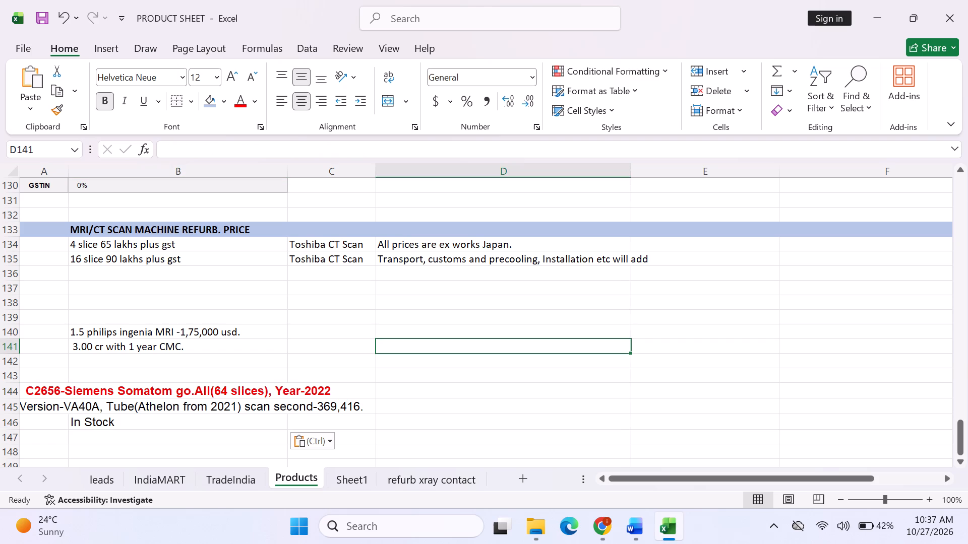
scroll(438, 362, down, 1)
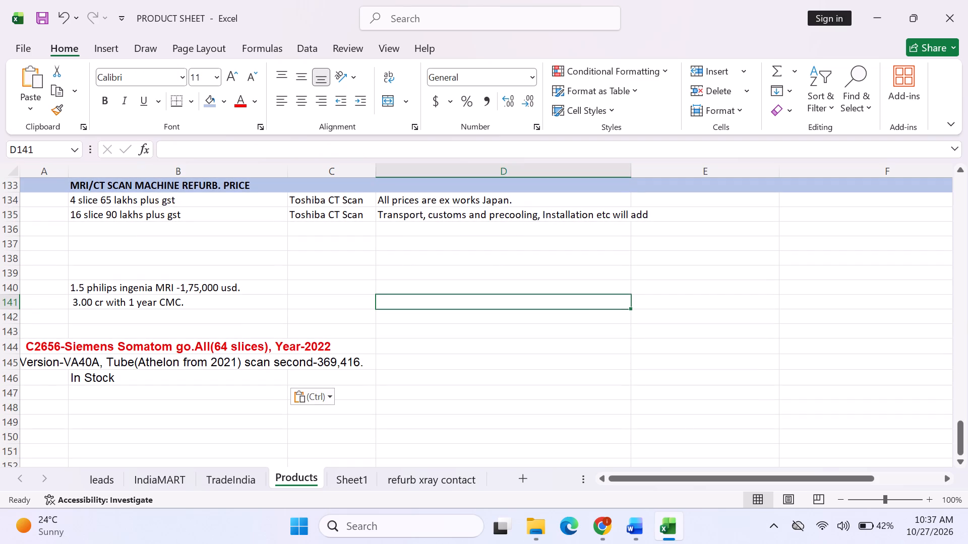
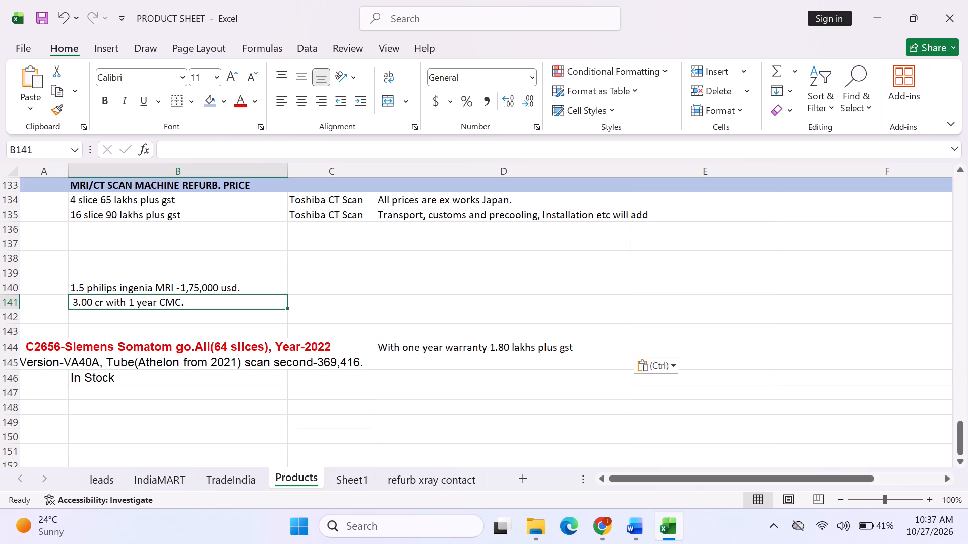
Move the "3.00 cr with 1 year CMC." note from B141 to D140, beside the Philips ingenia MRI entry.
key(ctrl+x)
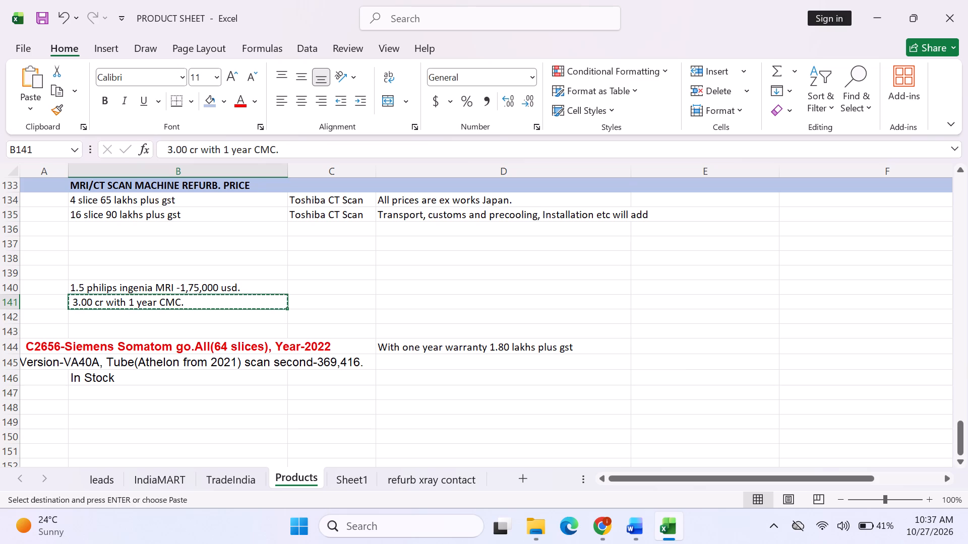
click(394, 289)
key(ctrl+v)
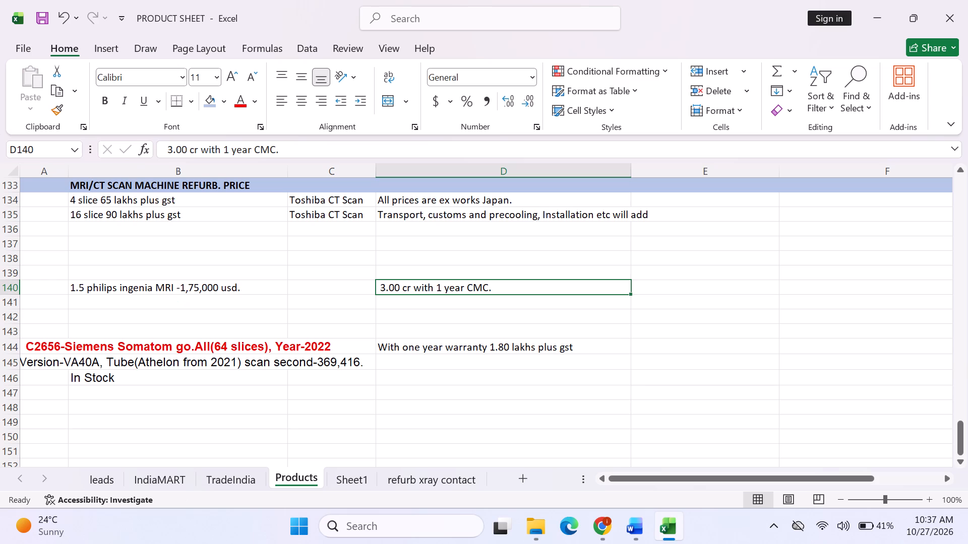
click(604, 388)
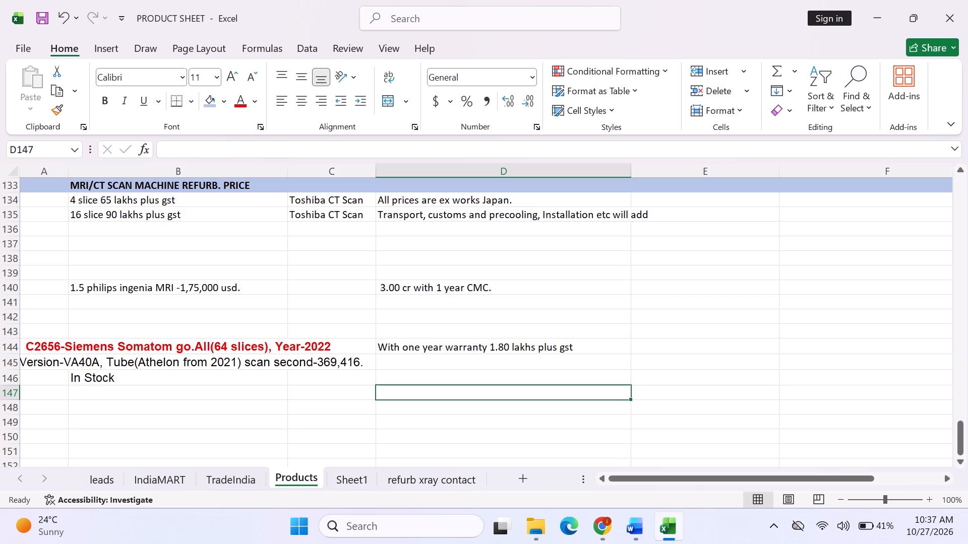
Delete the blank rows above and below the Philips ingenia MRI entry so the Toshiba, Philips and Siemens entries are consecutive.
drag(17, 227, 14, 253)
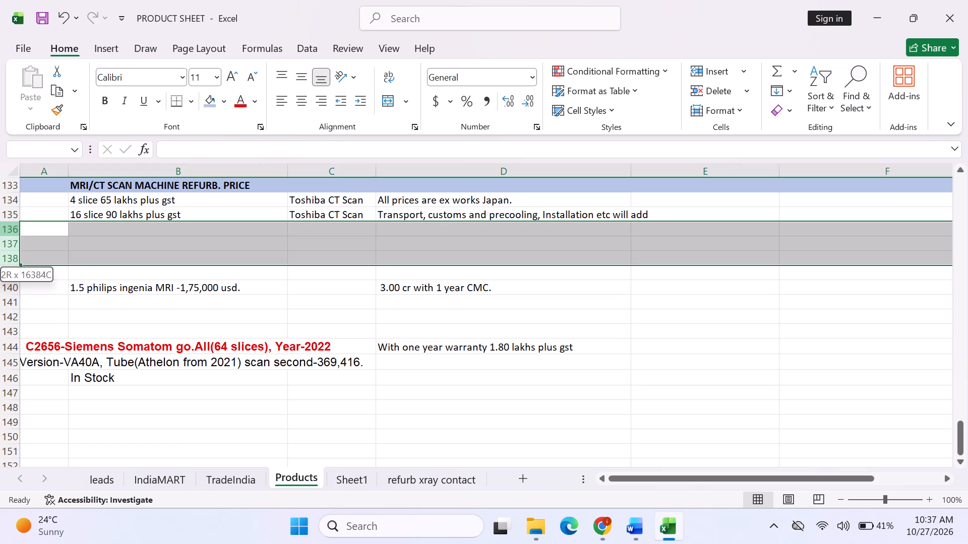
drag(14, 253, 15, 269)
right_click(15, 269)
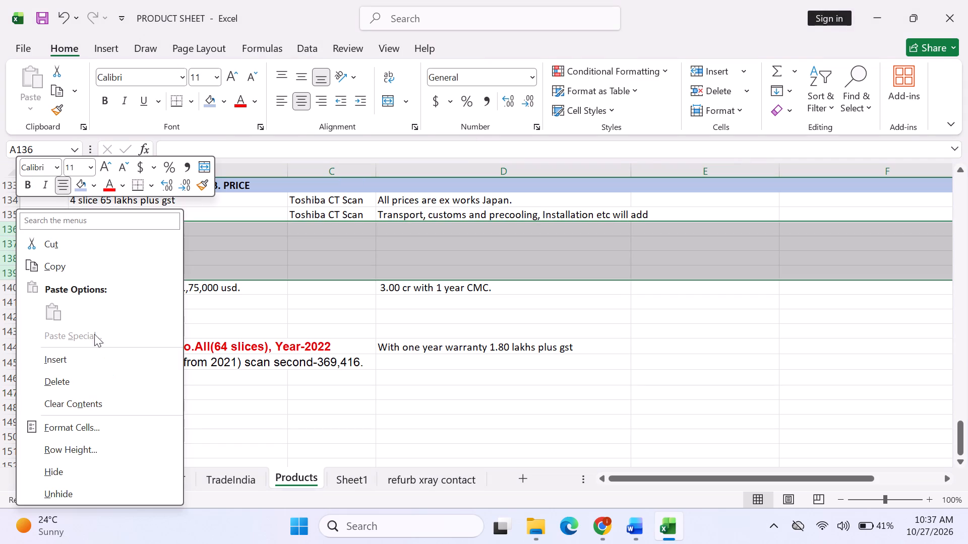
click(56, 376)
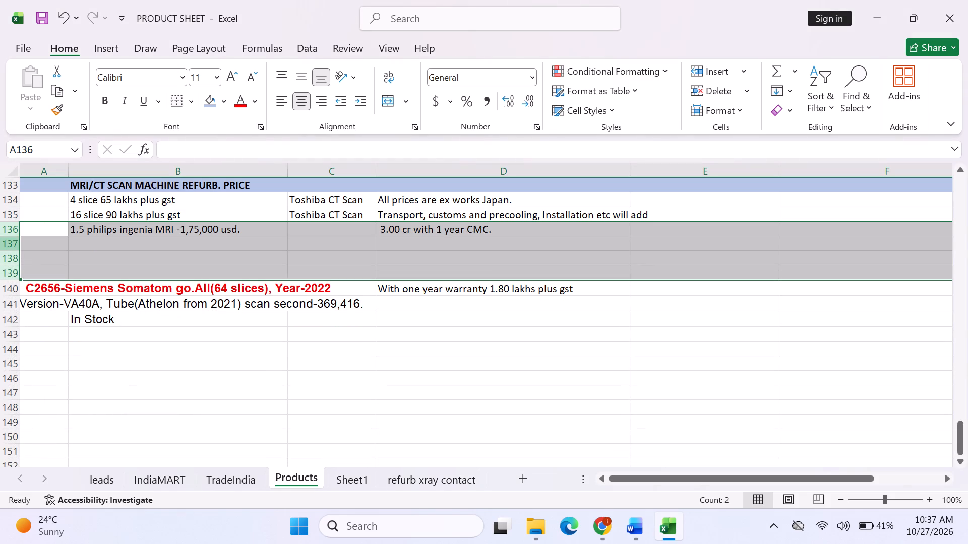
click(149, 444)
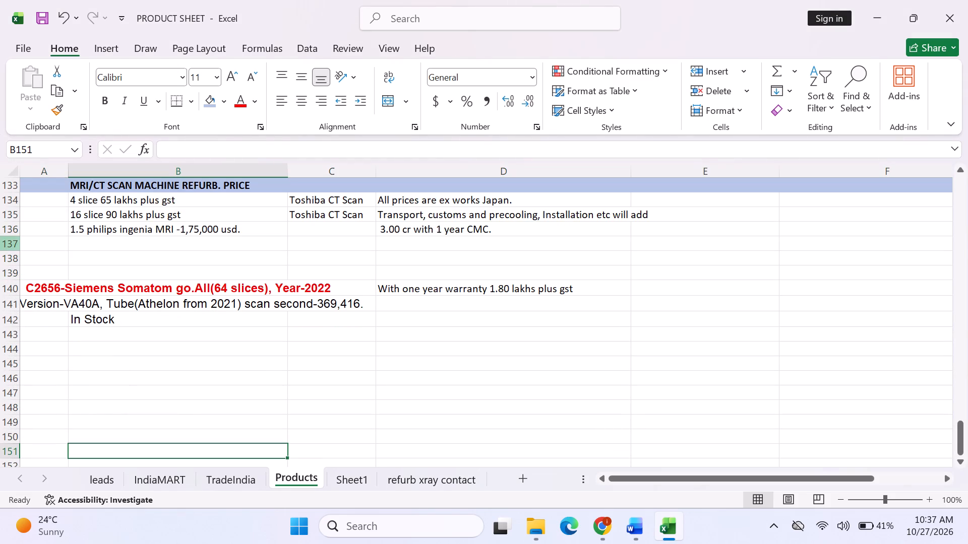
drag(11, 241, 12, 277)
right_click(5, 262)
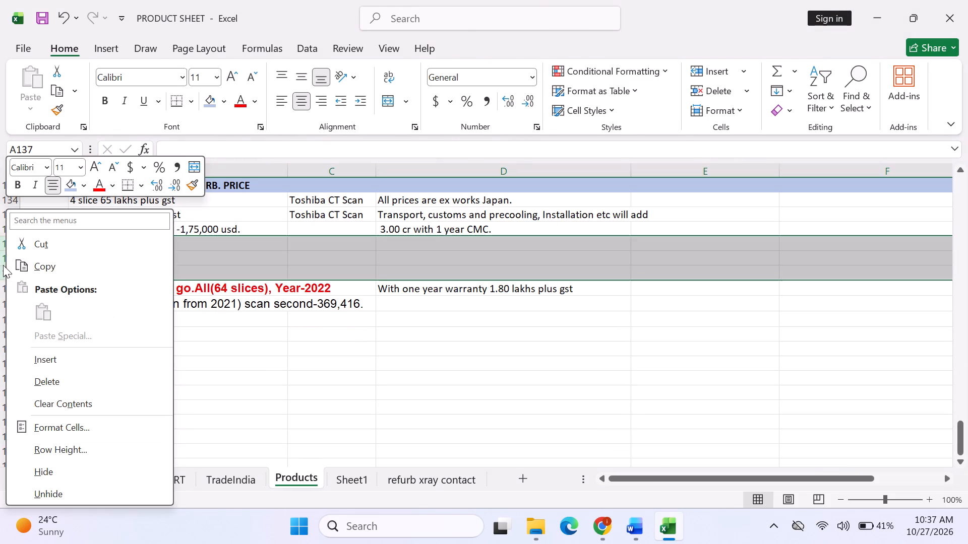
click(46, 376)
click(226, 371)
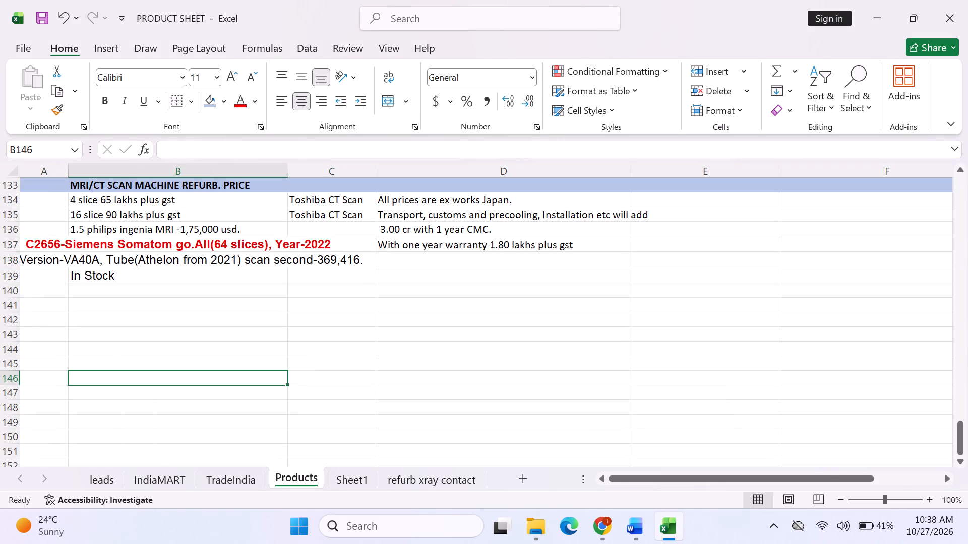
Number the four Toshiba, Philips and Siemens entries 1 to 4 in A134:A137.
click(50, 200)
key(1)
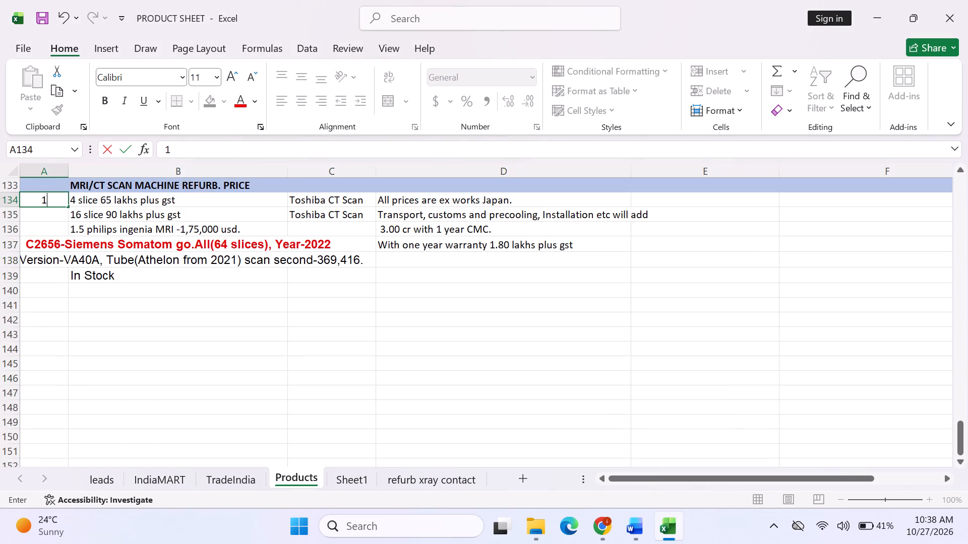
click(44, 221)
key(2)
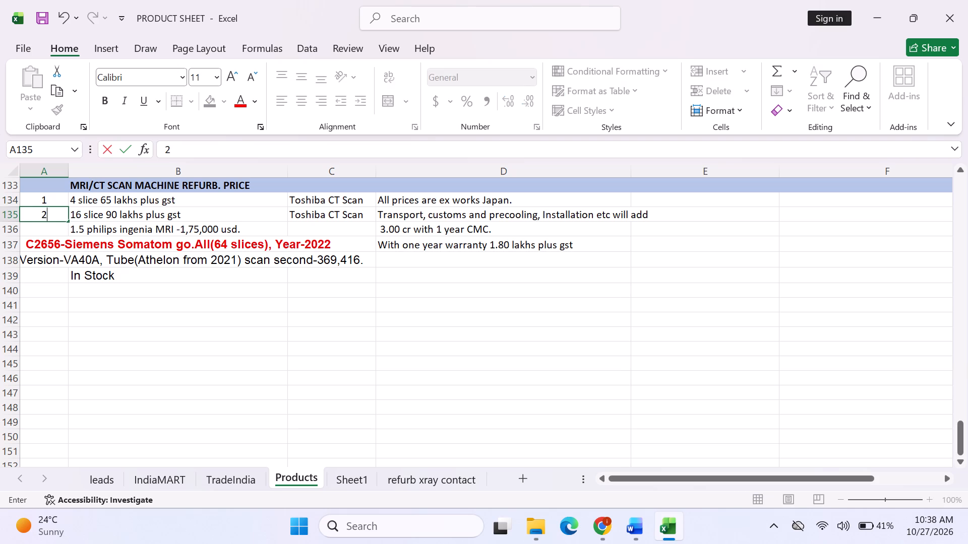
click(45, 228)
key(3)
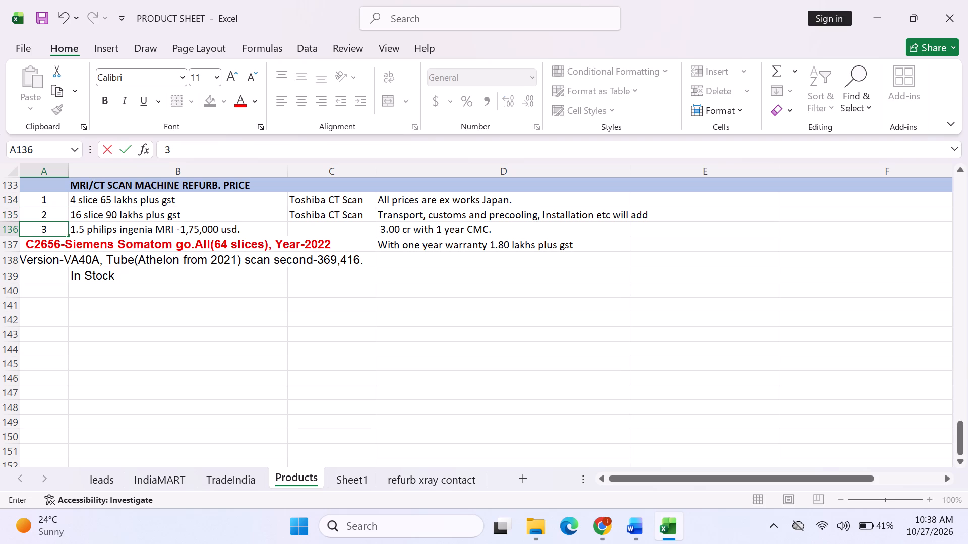
click(47, 248)
key(4)
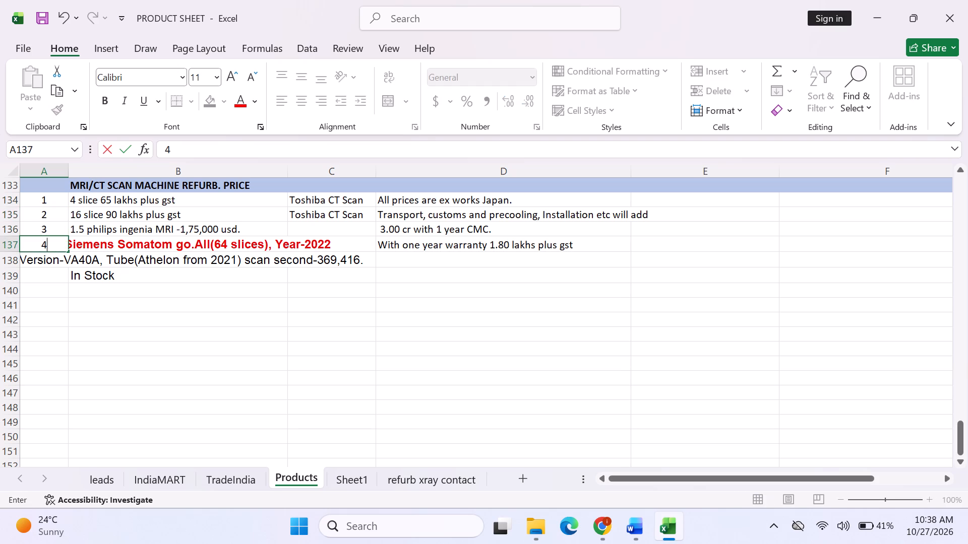
click(118, 353)
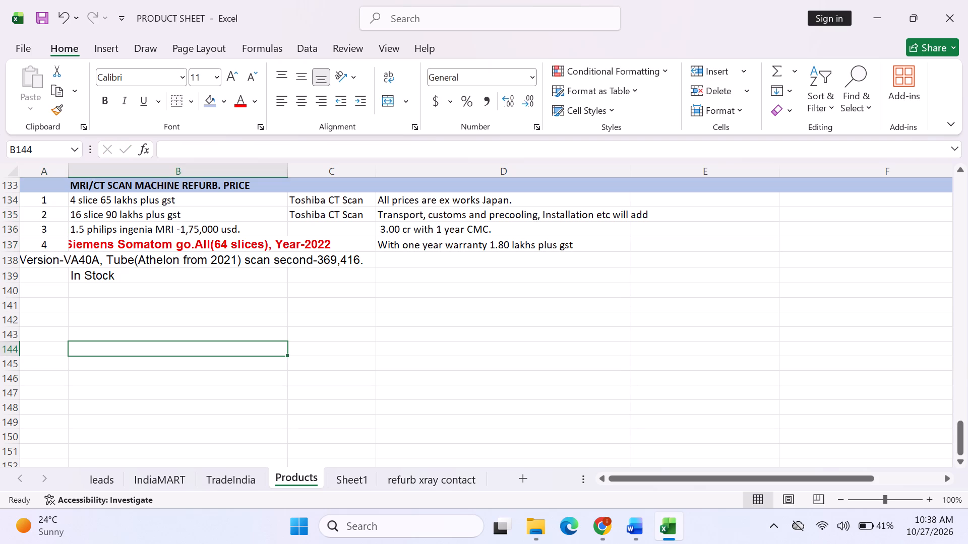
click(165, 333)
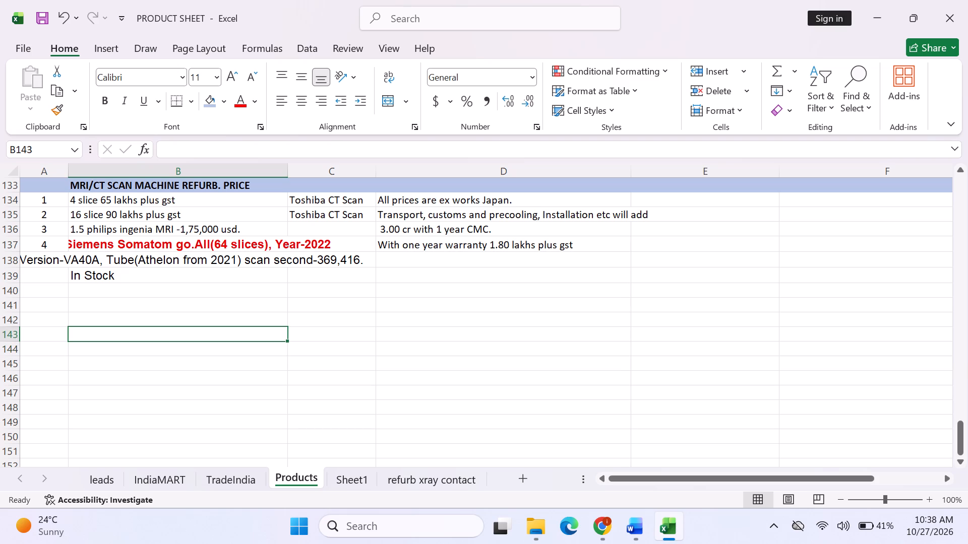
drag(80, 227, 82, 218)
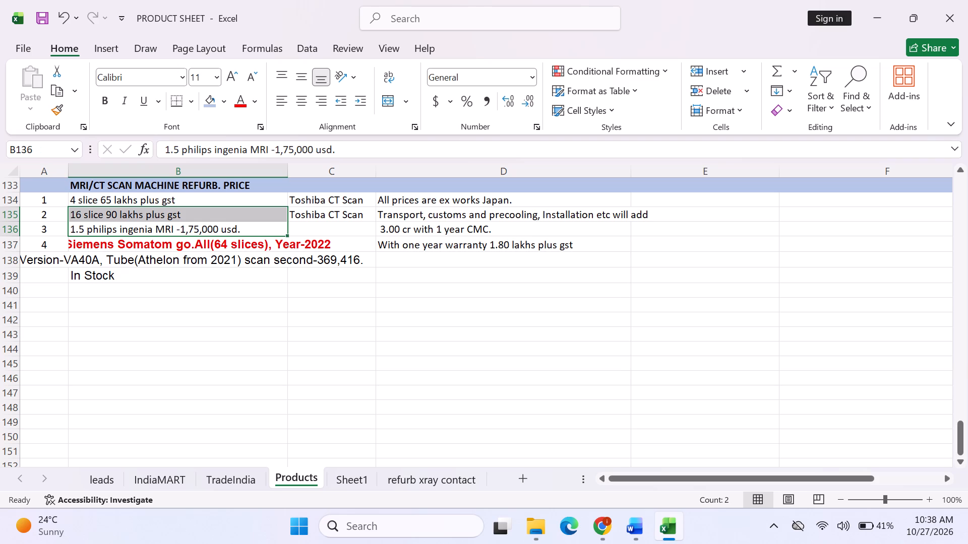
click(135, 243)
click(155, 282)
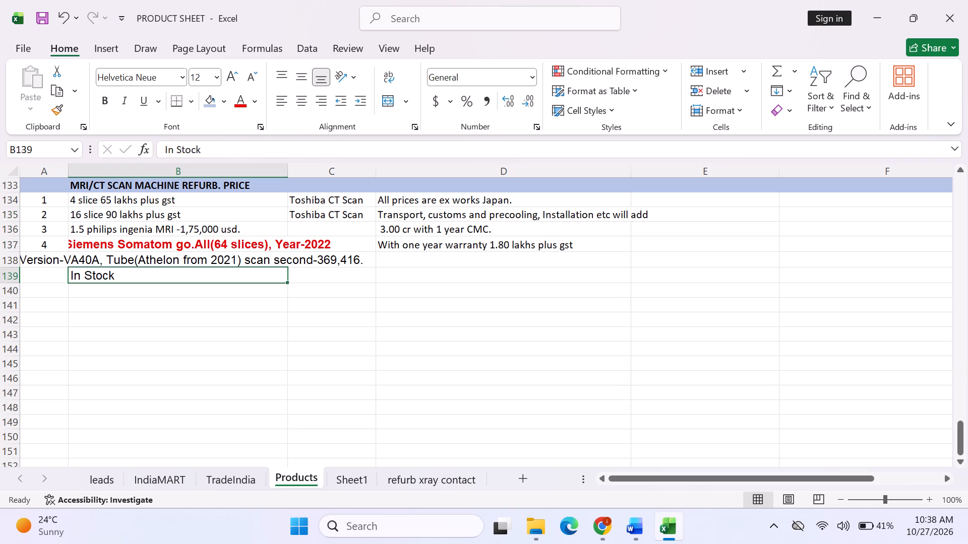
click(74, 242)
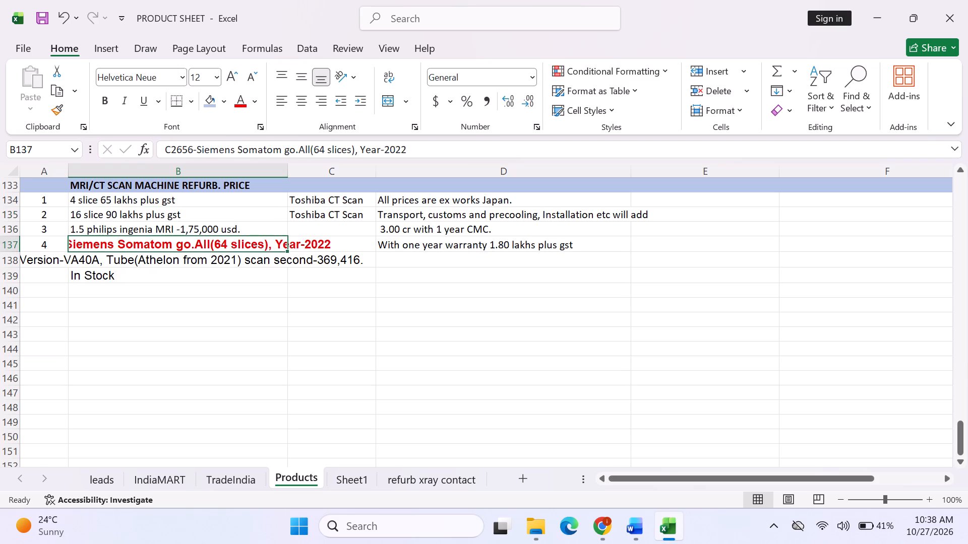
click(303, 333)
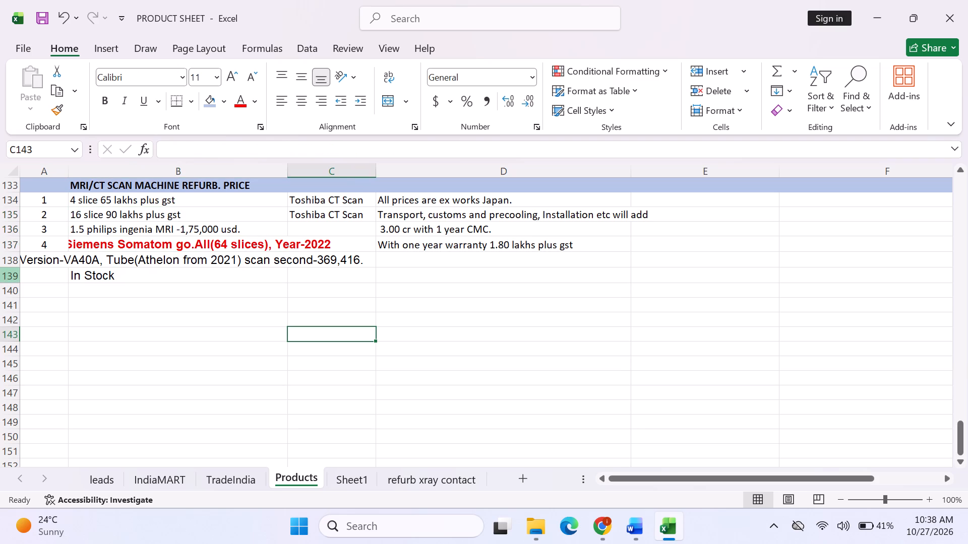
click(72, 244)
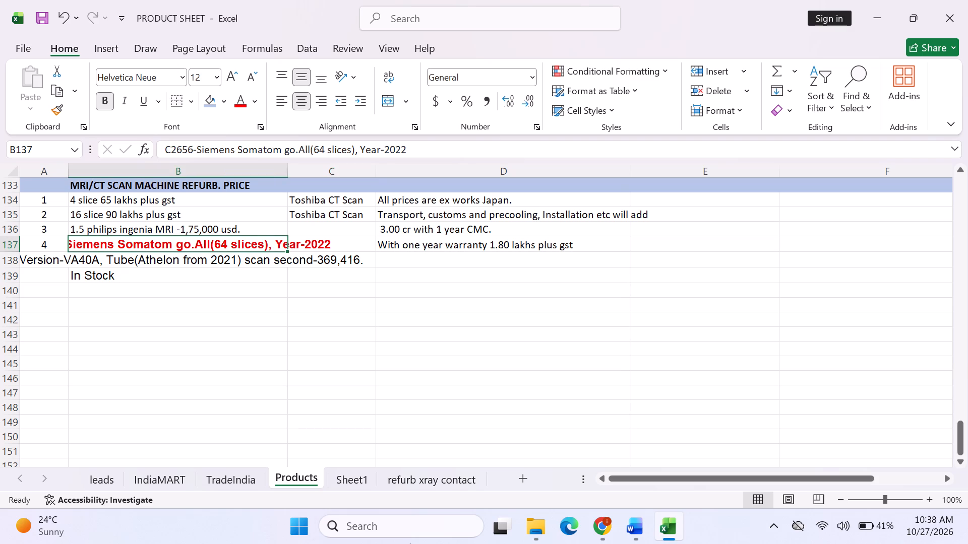
Remove the "-1,75,000 usd." price from the Philips ingenia MRI text in B136.
double_click(246, 228)
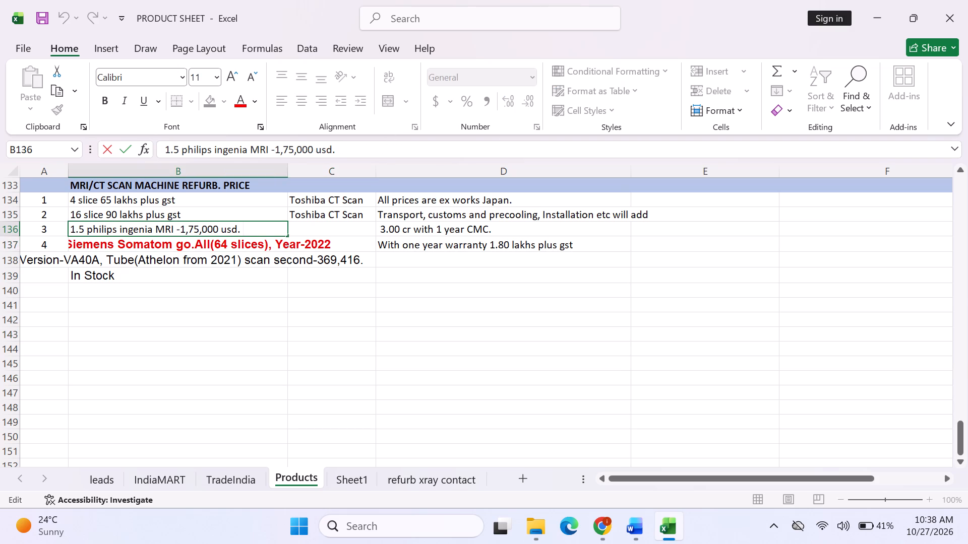
drag(175, 225, 240, 224)
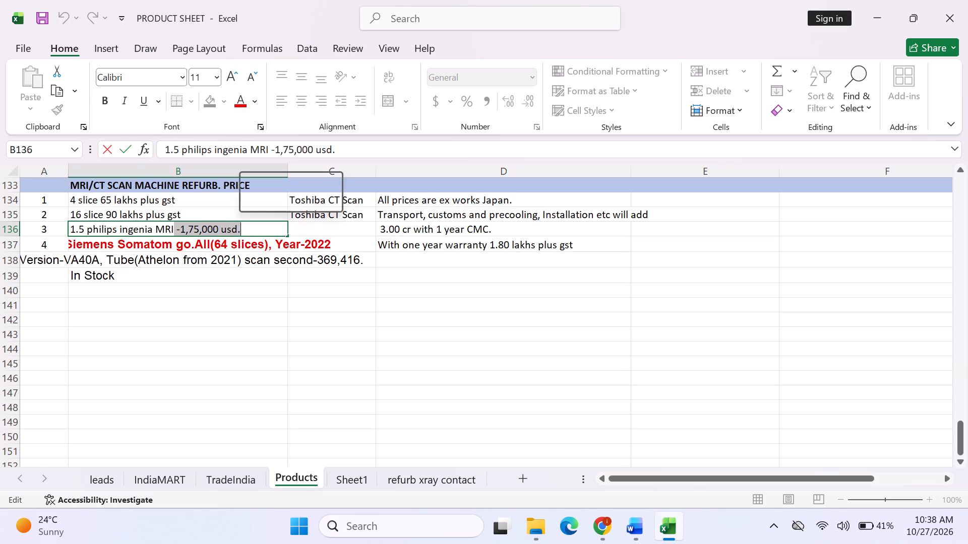
key(BackSpace)
click(234, 292)
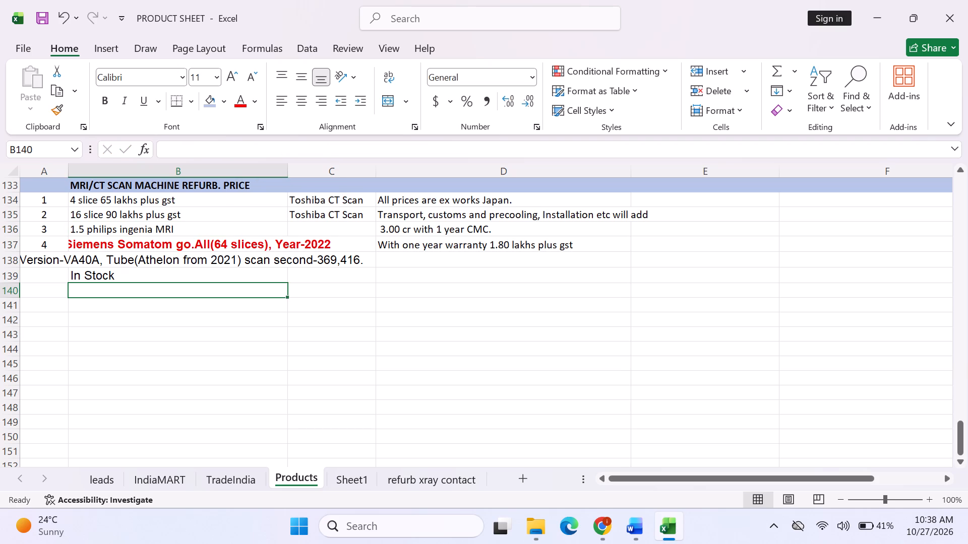
Clear the version/tube details and the "In Stock" line below the Siemens entry in A138:B139.
drag(28, 260, 80, 278)
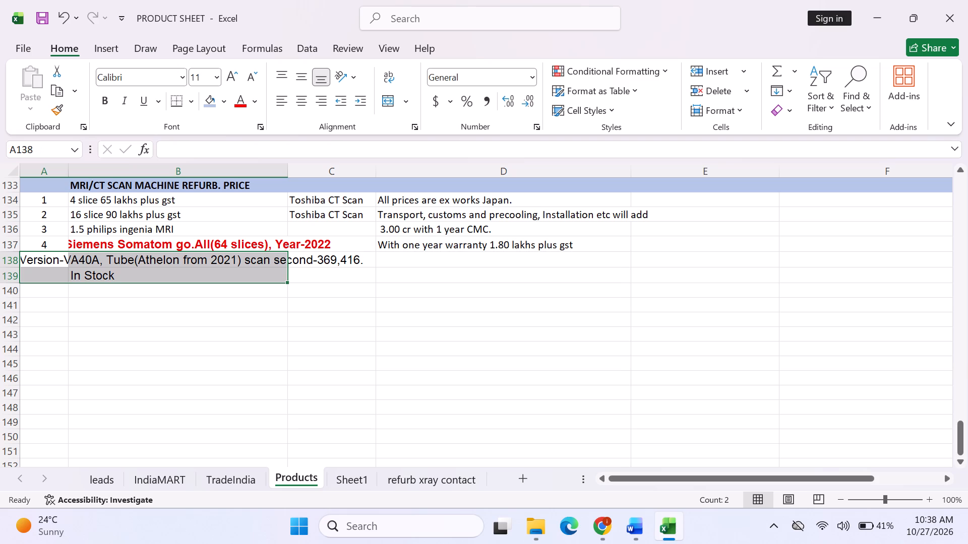
key(Delete)
click(118, 318)
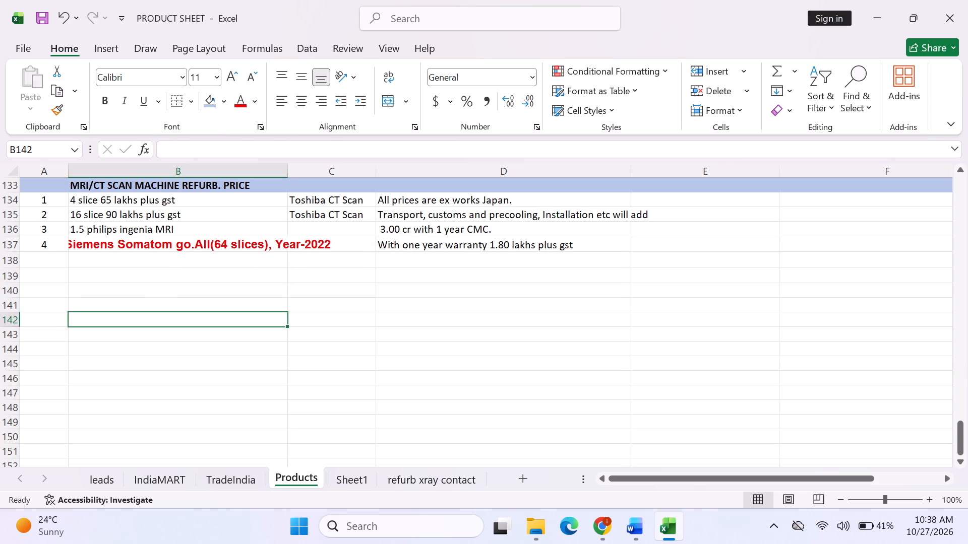
Format the Siemens Somatom go.All text in B137:C137 as black, non-bold, size 10.
drag(74, 245, 298, 248)
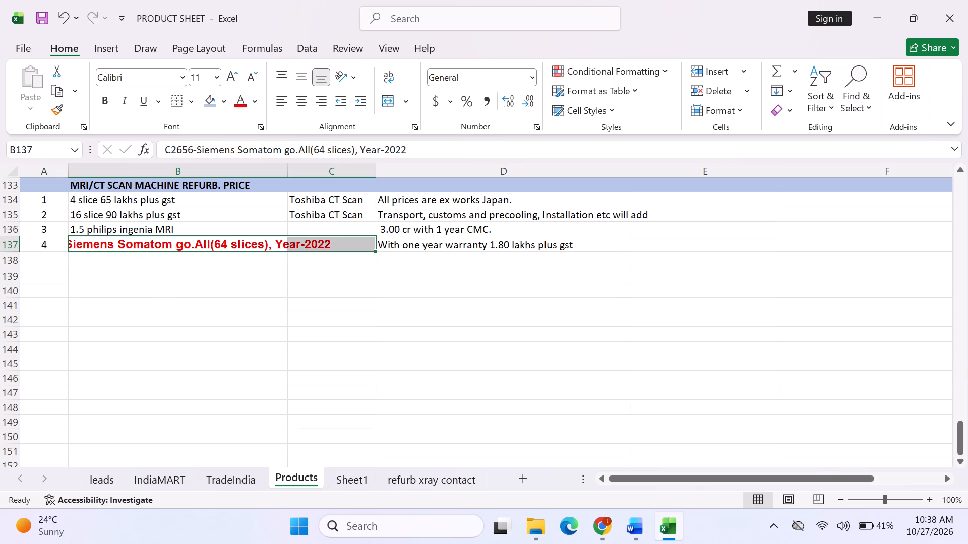
drag(298, 248, 298, 247)
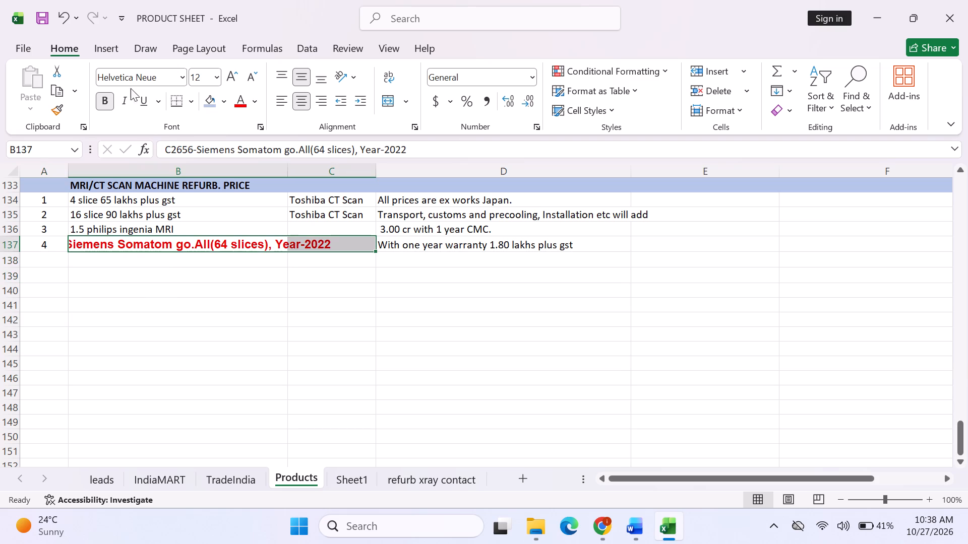
click(214, 78)
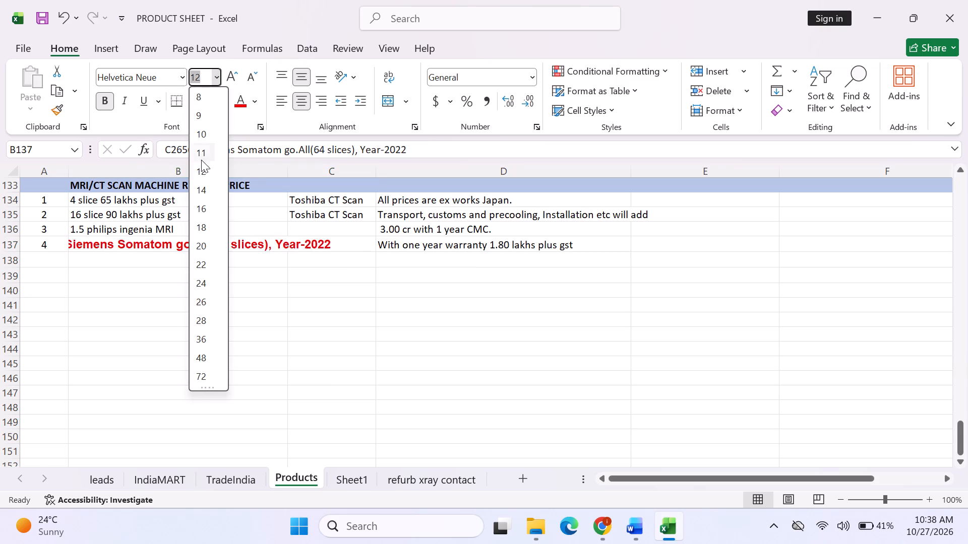
click(202, 151)
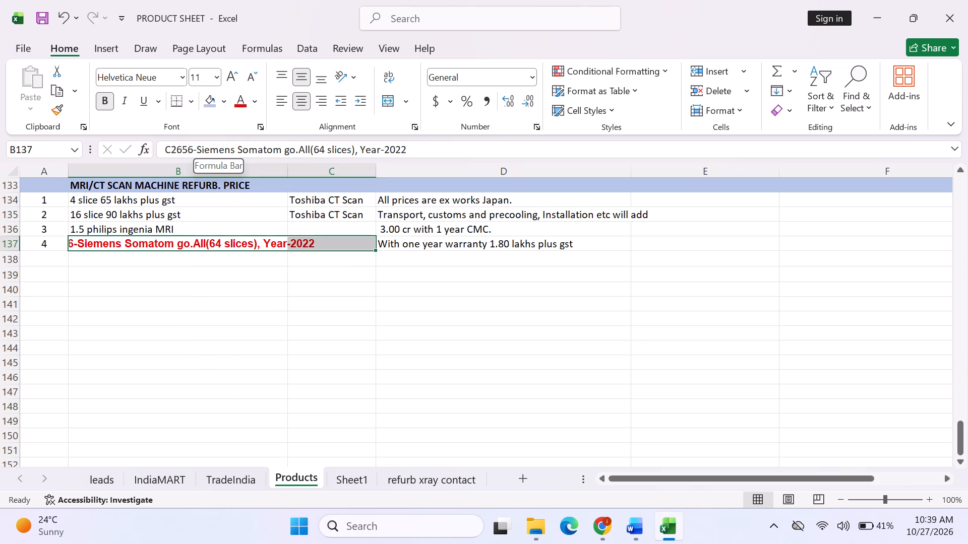
click(256, 100)
click(259, 195)
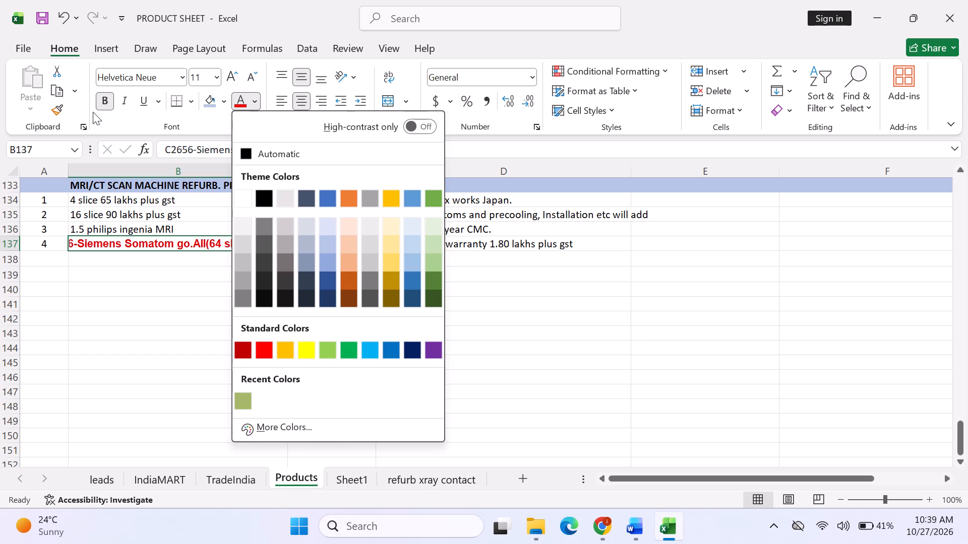
click(119, 123)
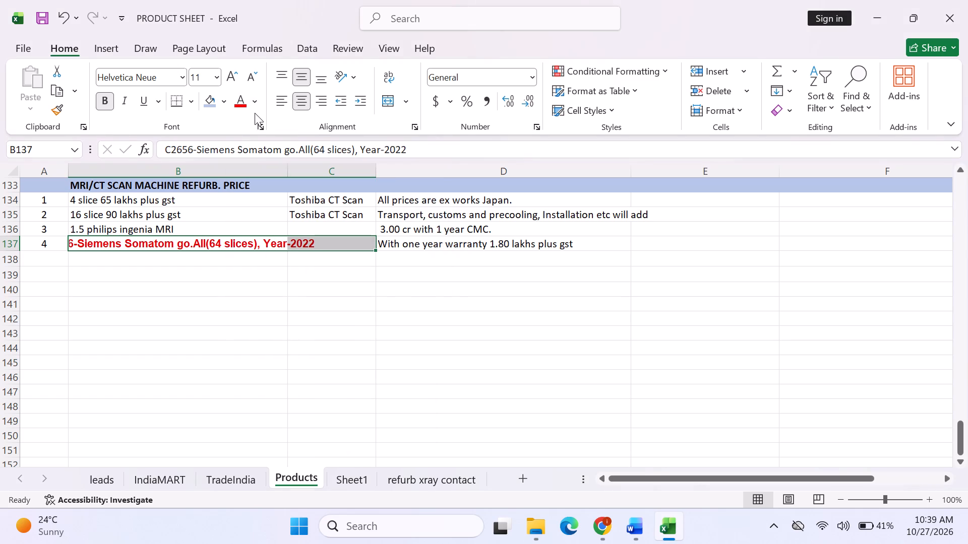
click(255, 112)
click(254, 98)
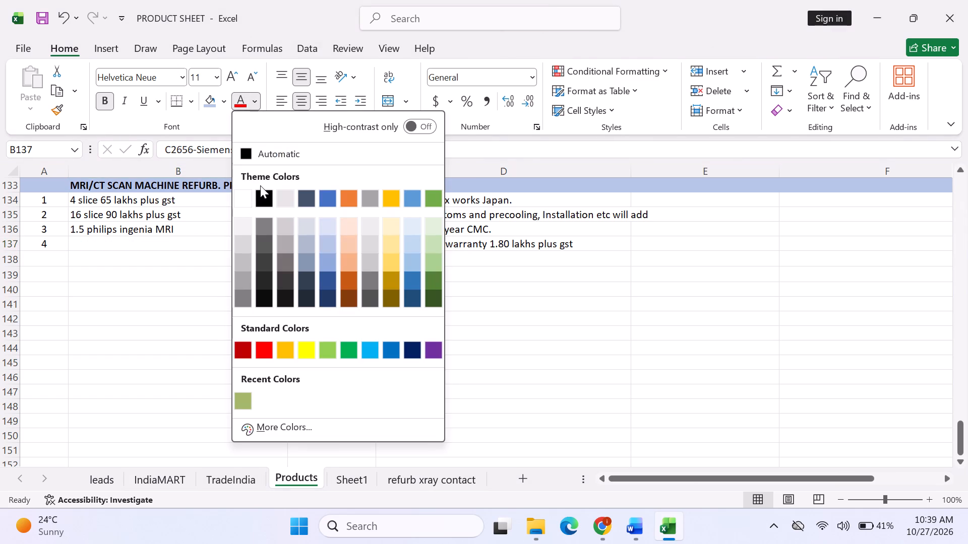
click(261, 196)
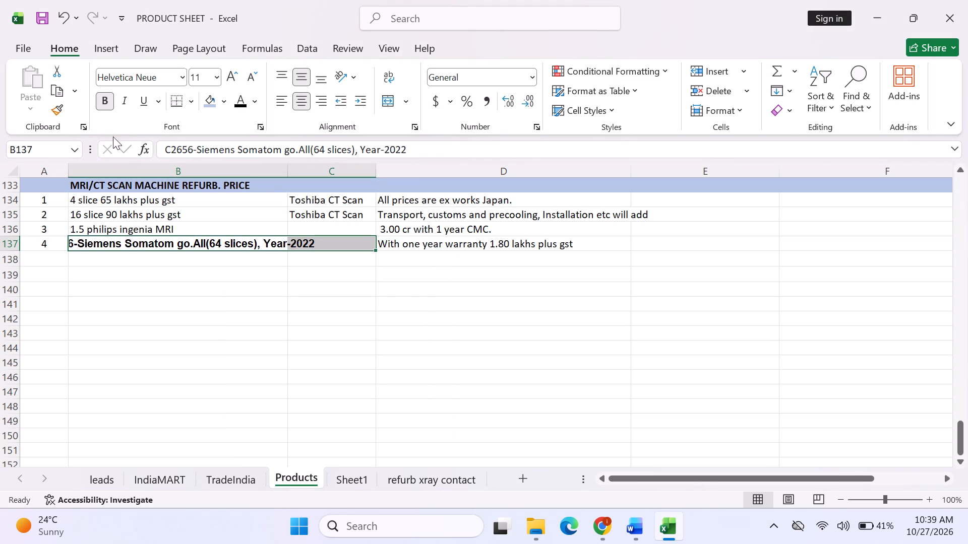
click(106, 103)
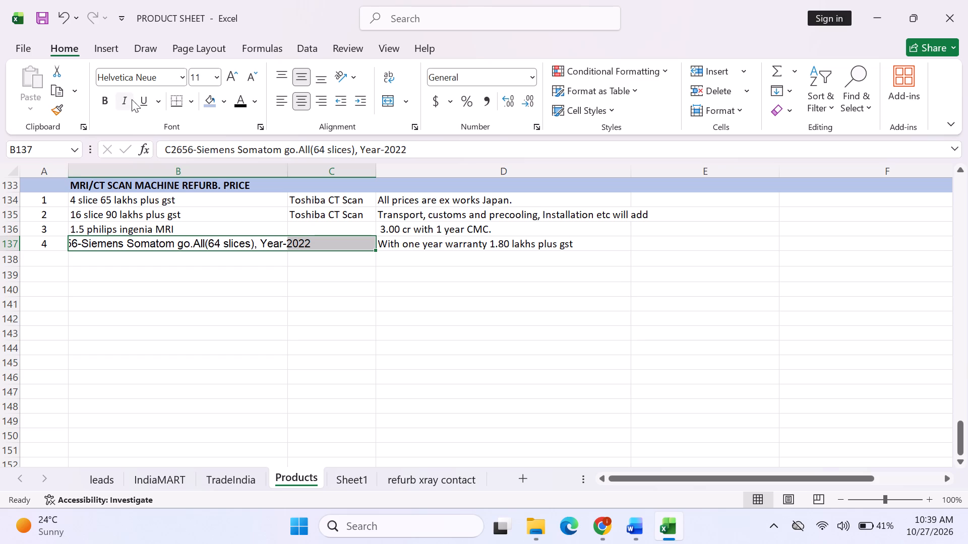
click(217, 79)
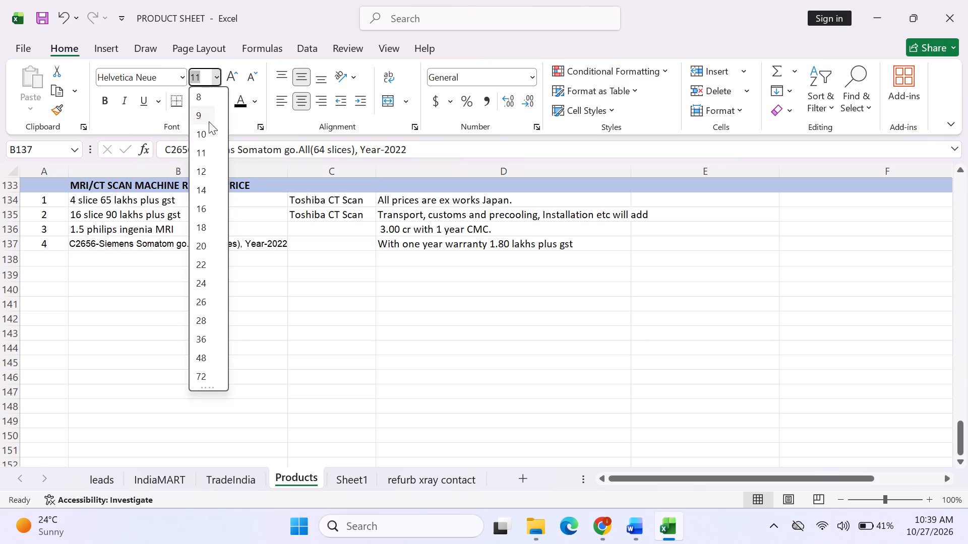
click(200, 134)
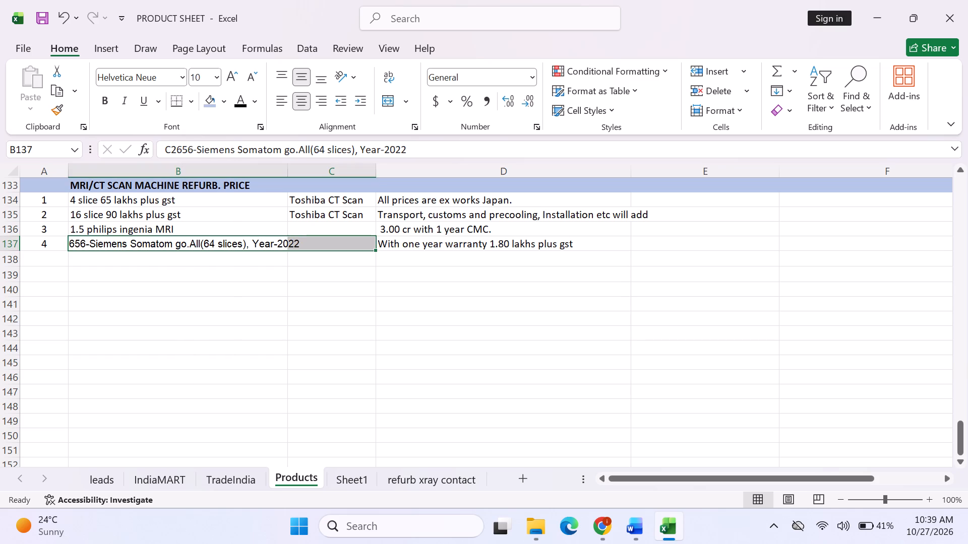
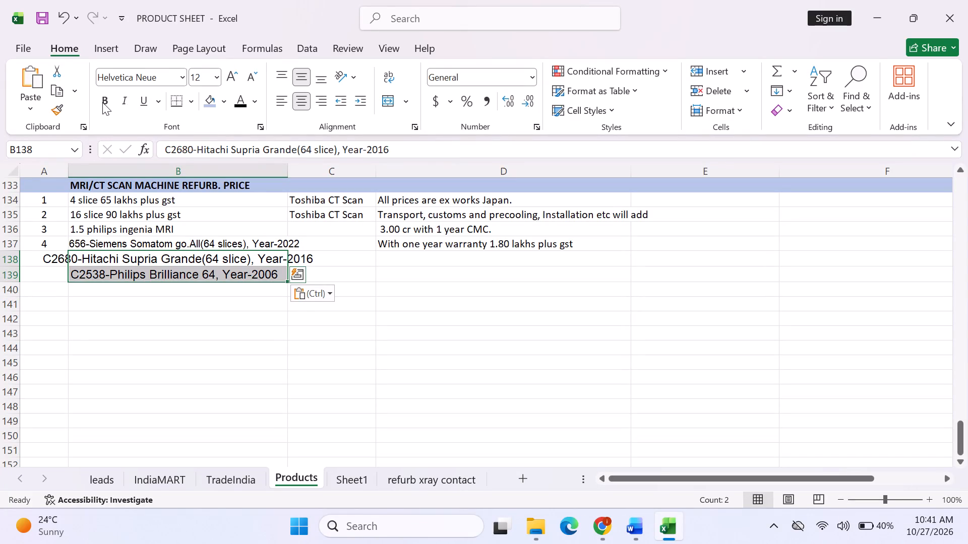
Format the Hitachi Supria Grande and Philips Brilliance 64 entries in B138:B139 as non-bold, size 10 text.
click(102, 102)
click(103, 102)
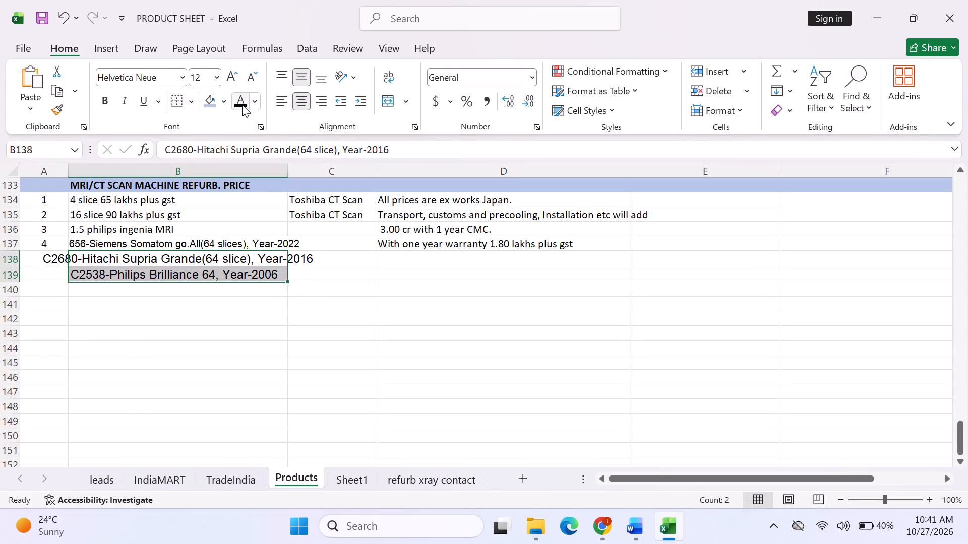
click(215, 77)
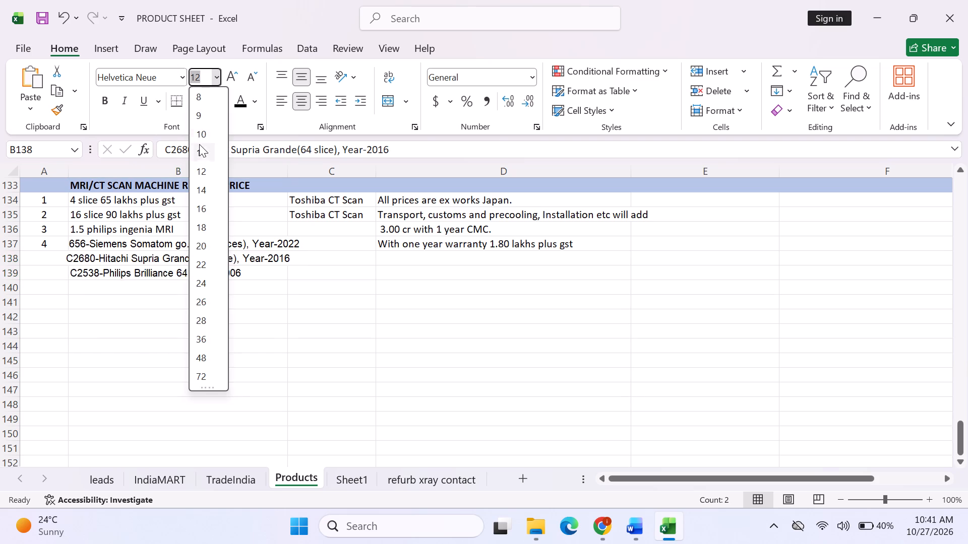
click(201, 133)
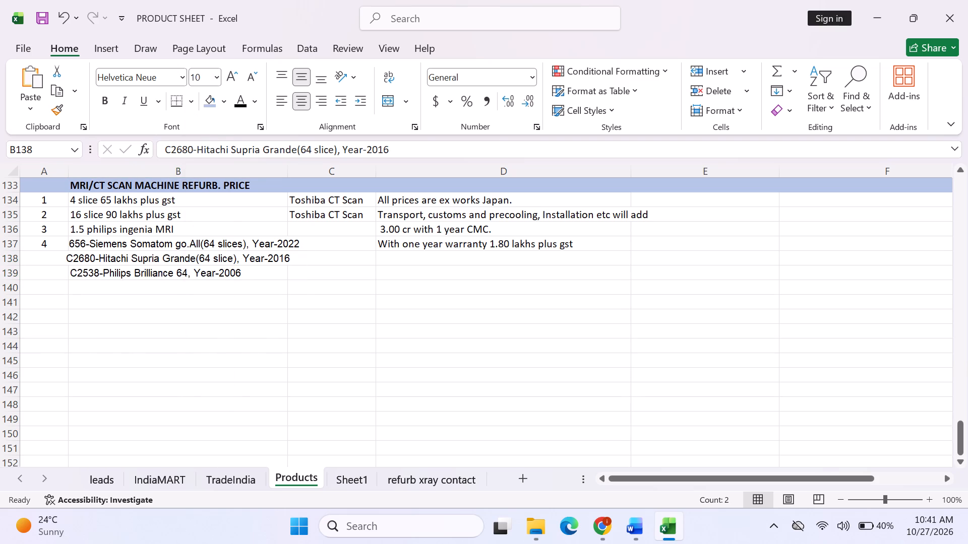
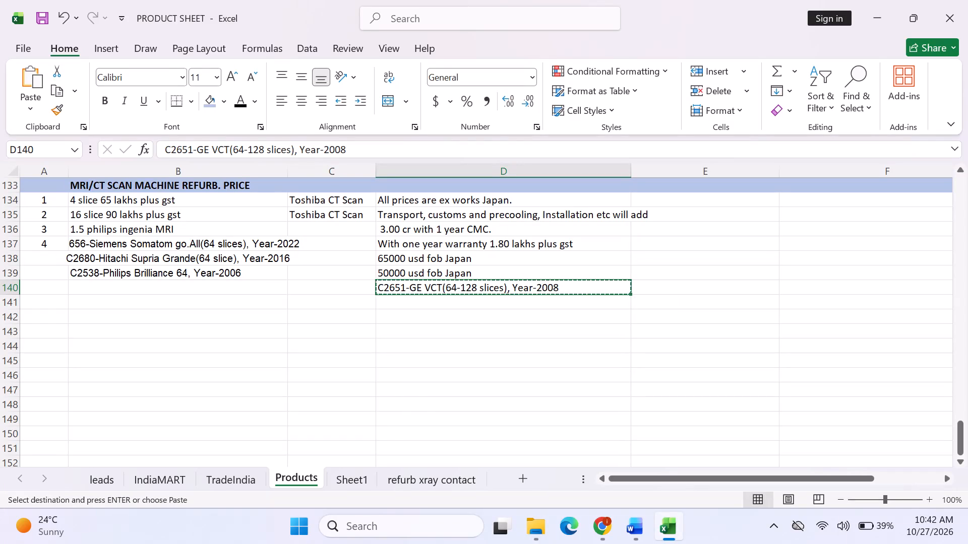
Transfer the entry "C2651-GE VCT(64-128 slices), Year-2008" from D140 to B140.
click(139, 286)
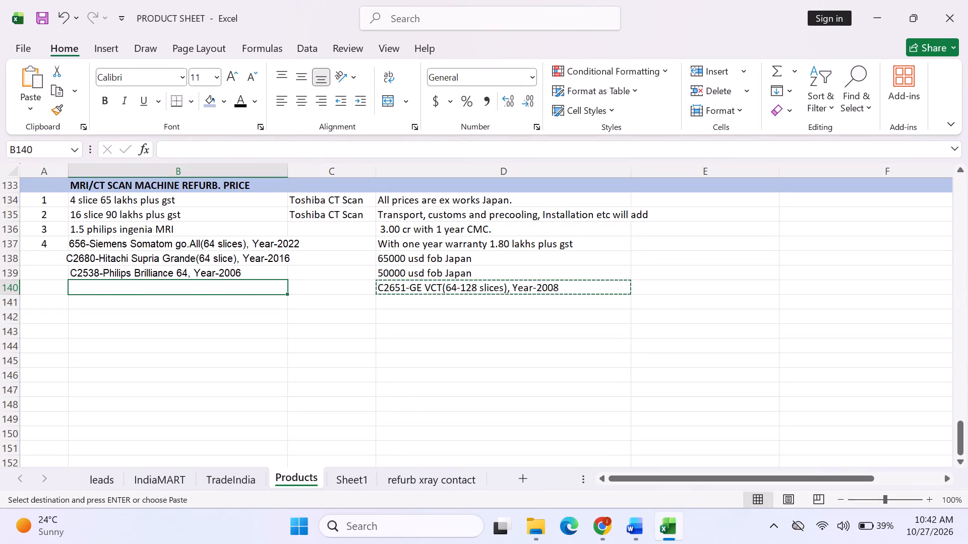
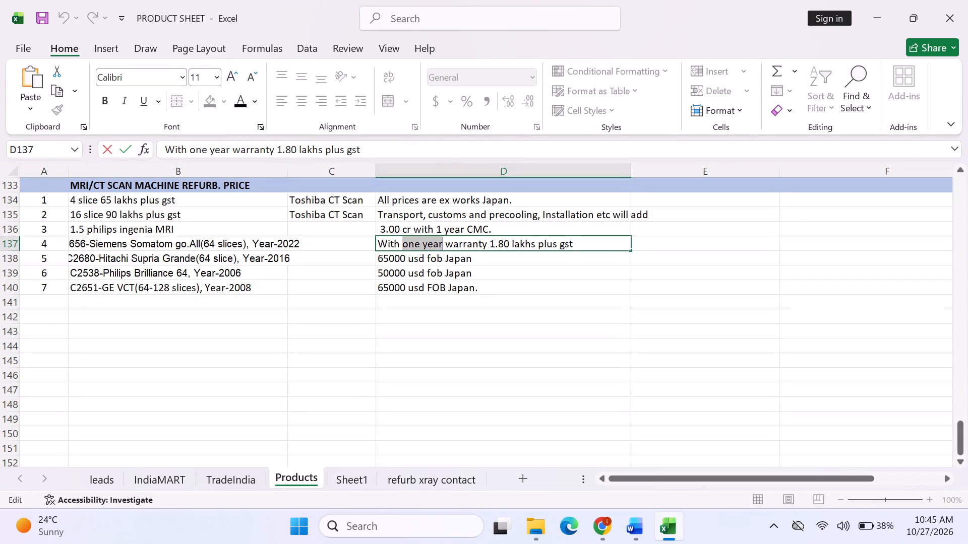
Highlight the words "one year warranty" in the Siemens price note in D137 and switch to Chrome.
drag(444, 250, 487, 243)
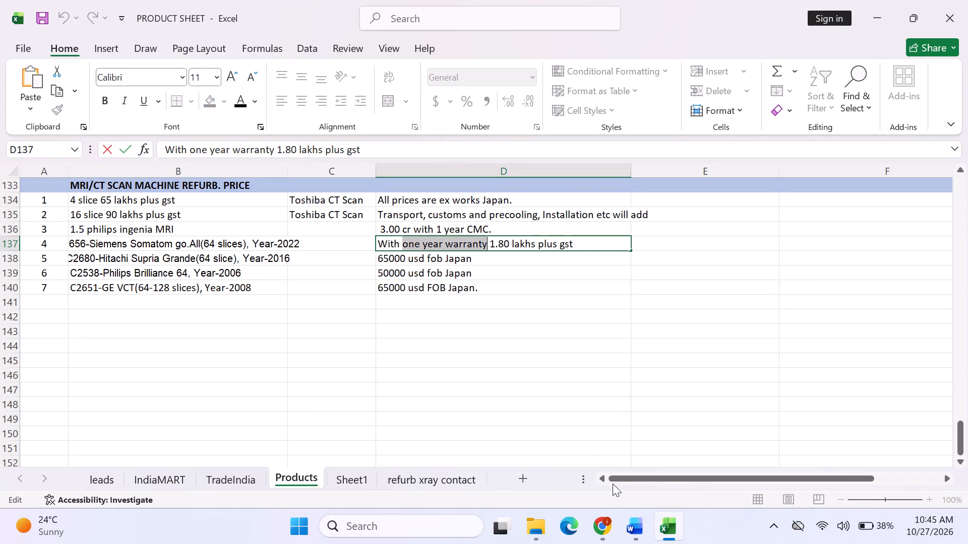
click(604, 531)
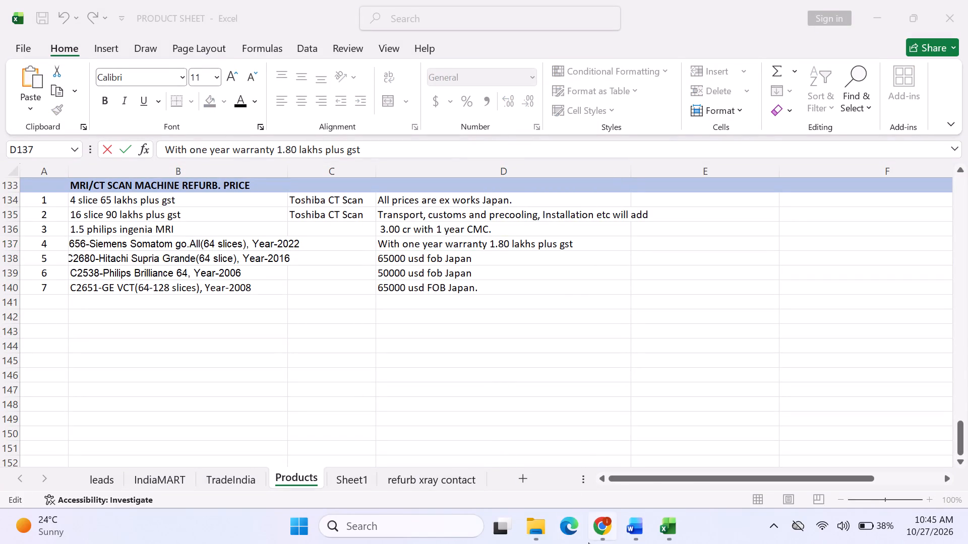